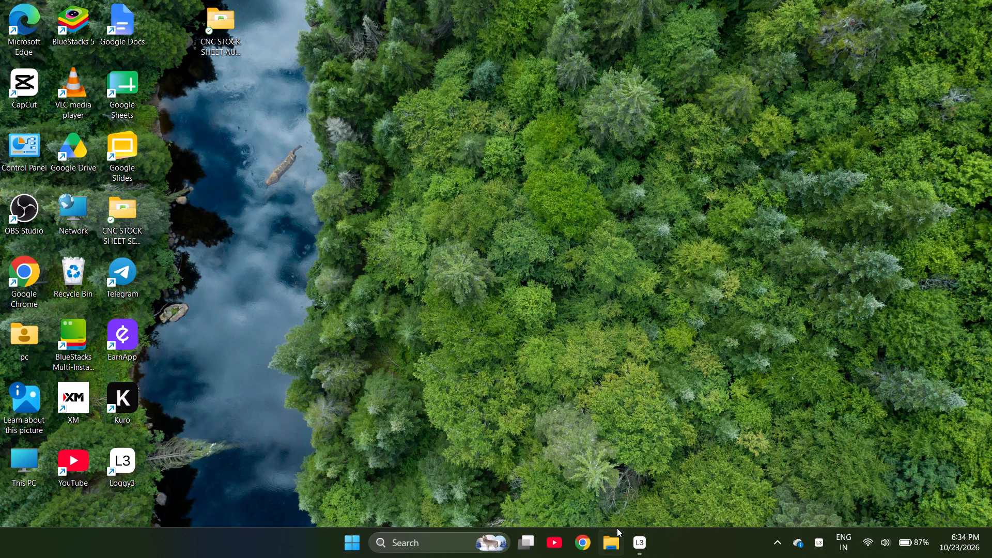
# Open the recent workbook CYBER HUB OCT2026 from the CNC OCT DATA 2026 folder in File Explorer.
pyautogui.click(605, 535)
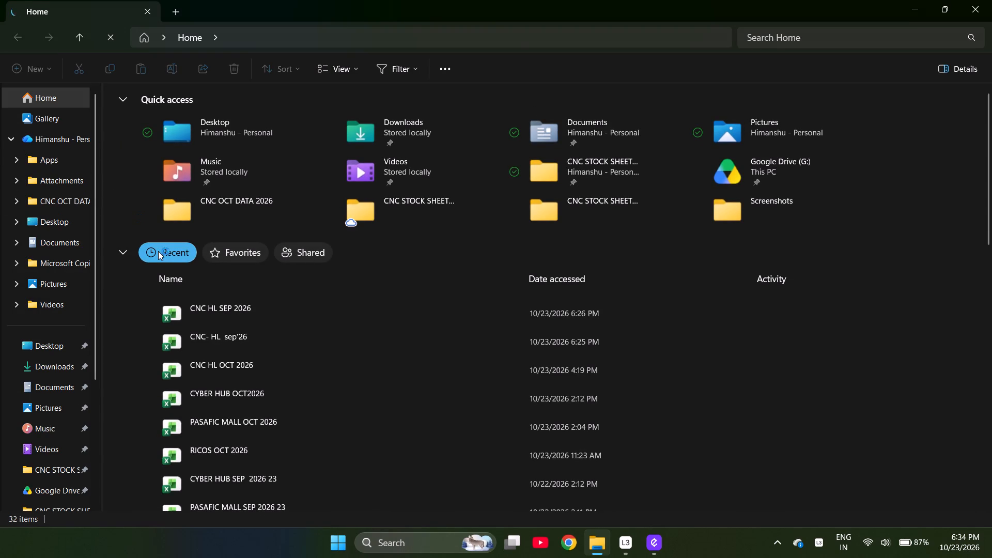
pyautogui.doubleClick(246, 397)
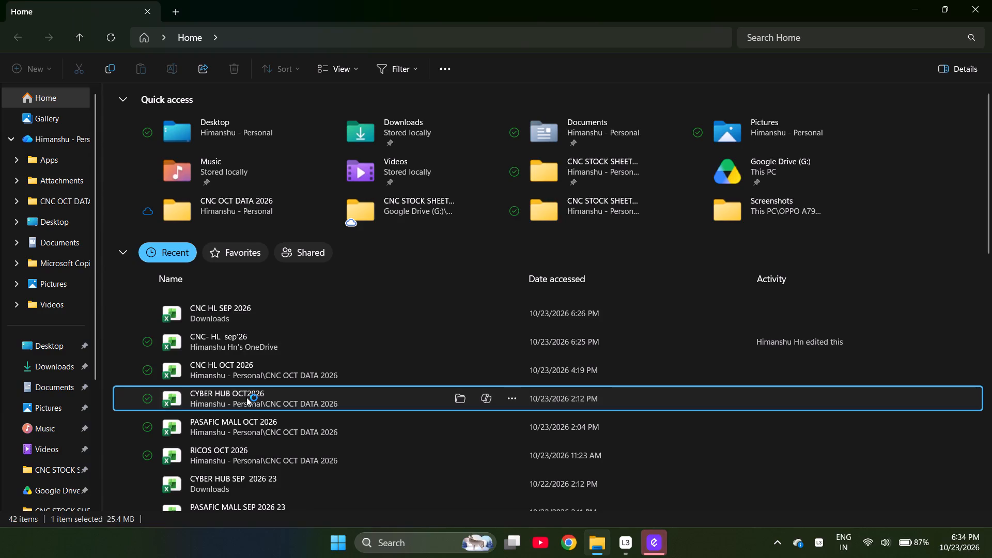
pyautogui.doubleClick(246, 397)
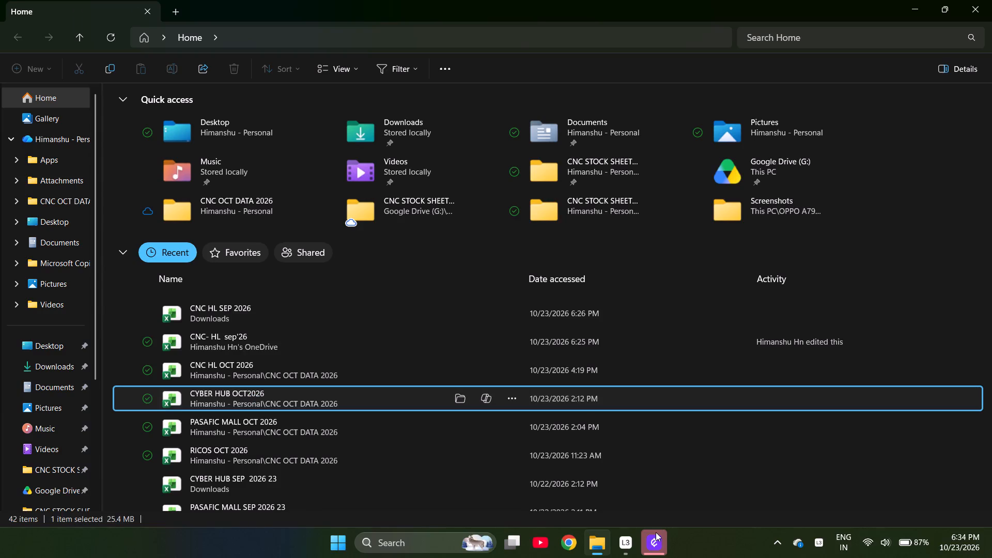
# Switch to the EarnApp window.
pyautogui.click(654, 514)
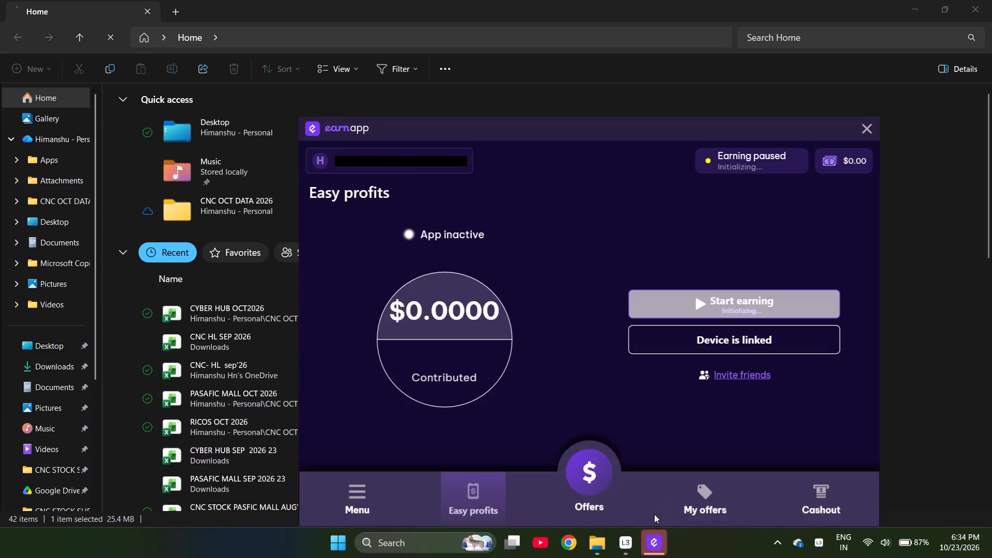
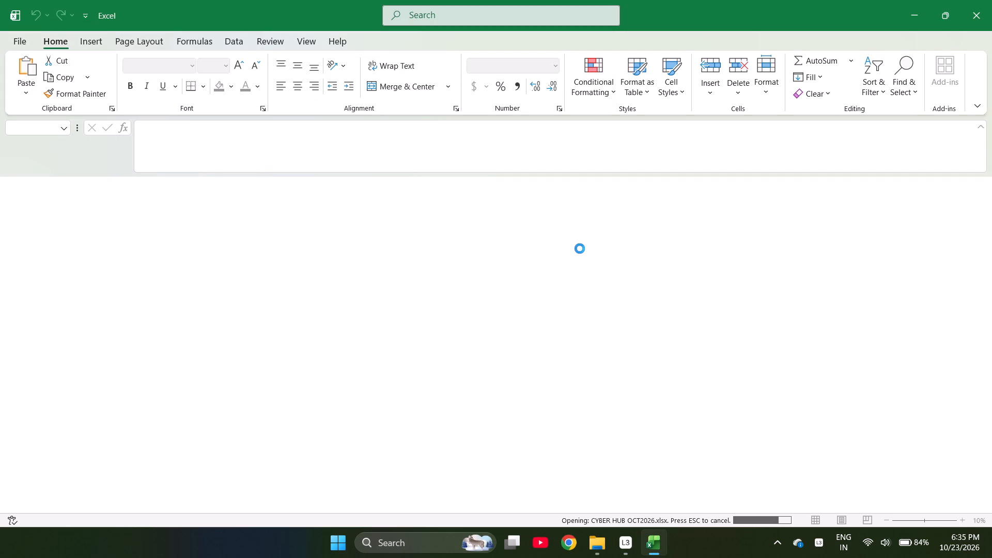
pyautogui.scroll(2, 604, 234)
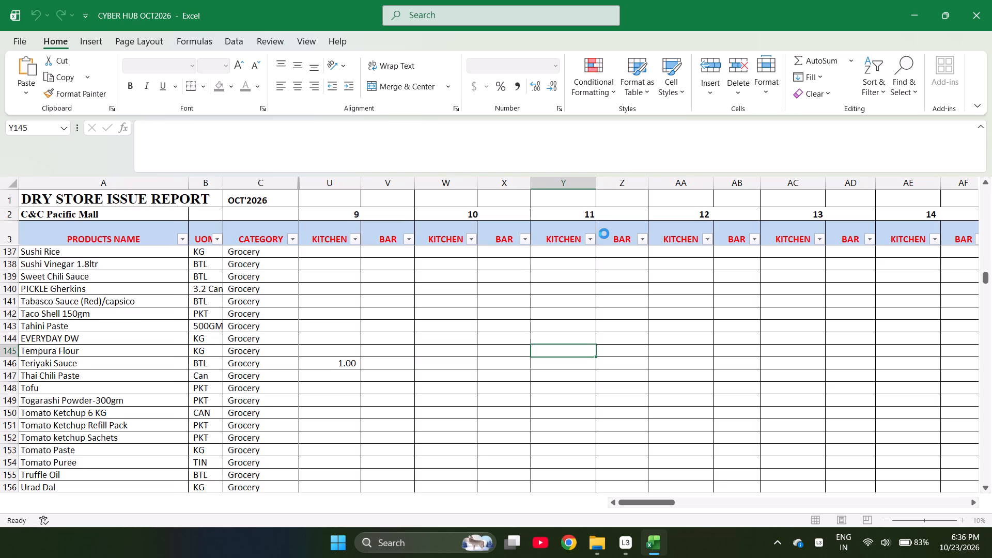
# Examine the issued quantities in the day 9 KITCHEN column of the dry store issue report, starting from the top of the product list.
pyautogui.scroll(11, 510, 248)
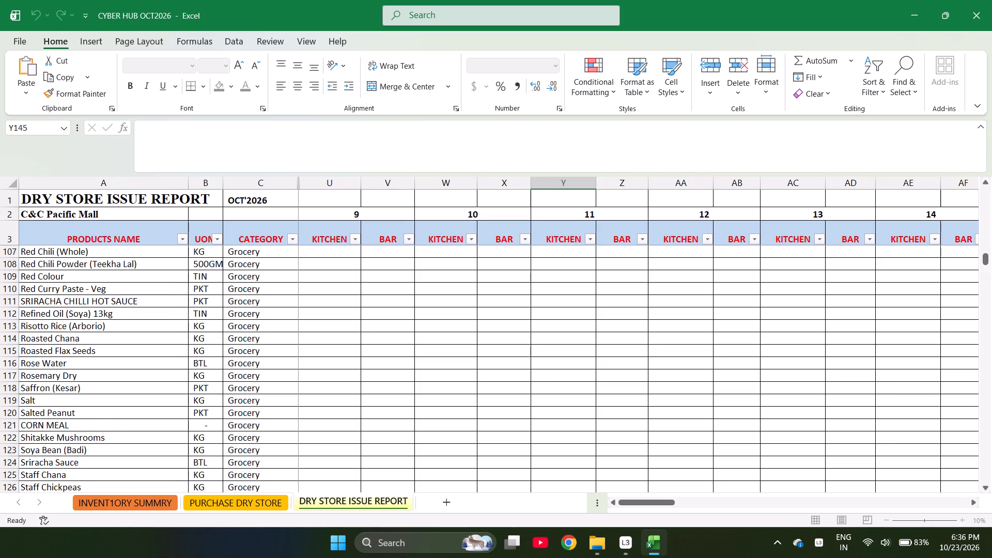
pyautogui.scroll(11, 343, 344)
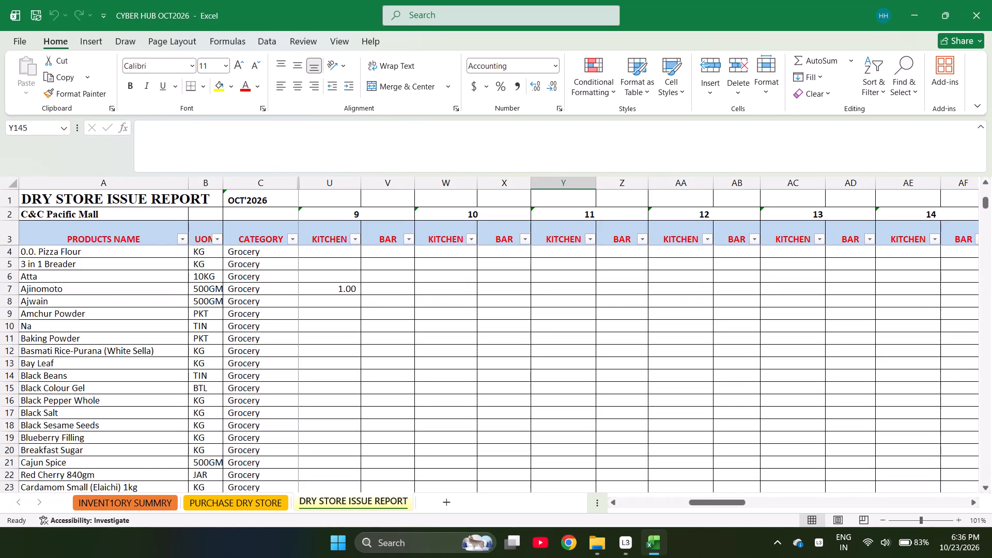
pyautogui.click(343, 342)
pyautogui.hotkey('ctrl', 'Down')
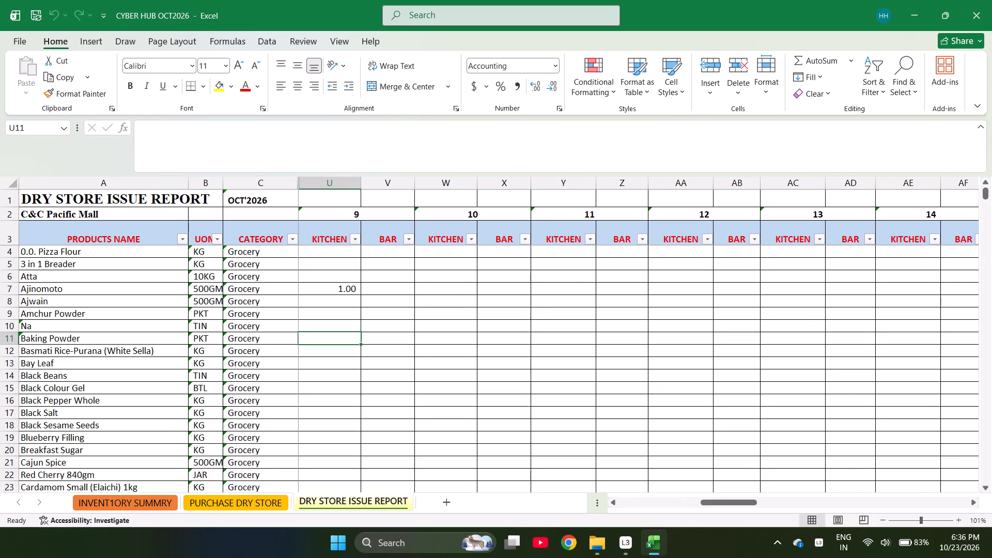
pyautogui.hotkey('ctrl', 'Down')
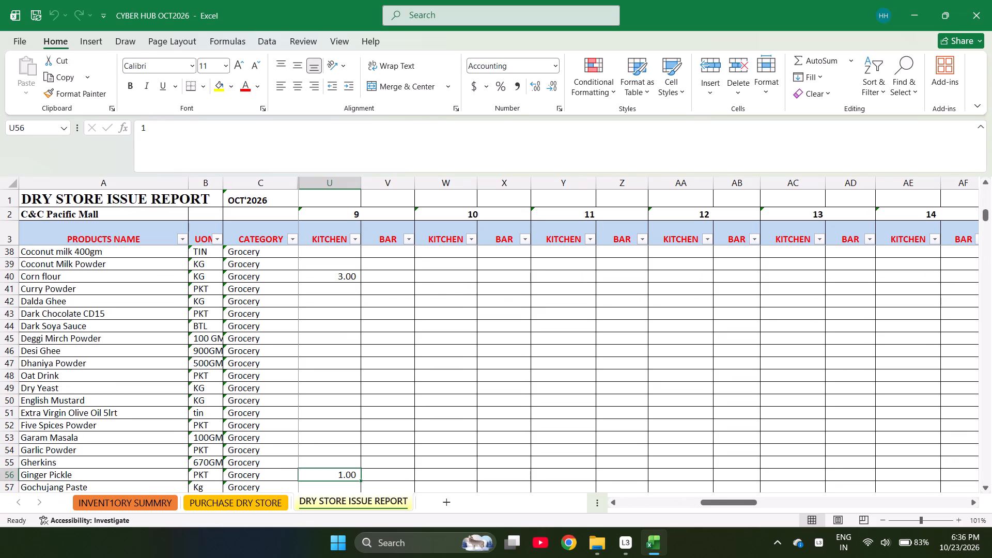
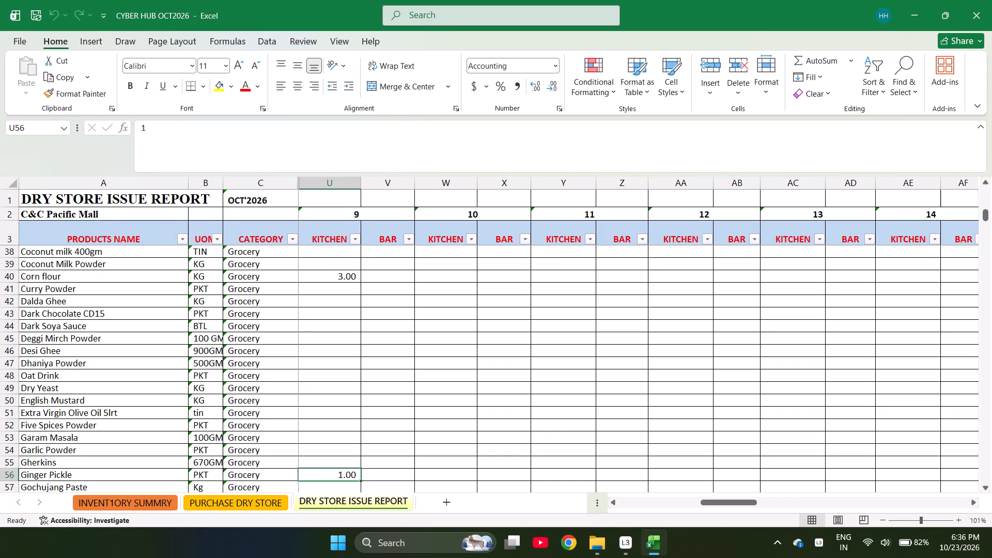
# Search the dry store issue report sheet for the product text "teri", moving through the matches.
pyautogui.hotkey('ctrl', 'f')
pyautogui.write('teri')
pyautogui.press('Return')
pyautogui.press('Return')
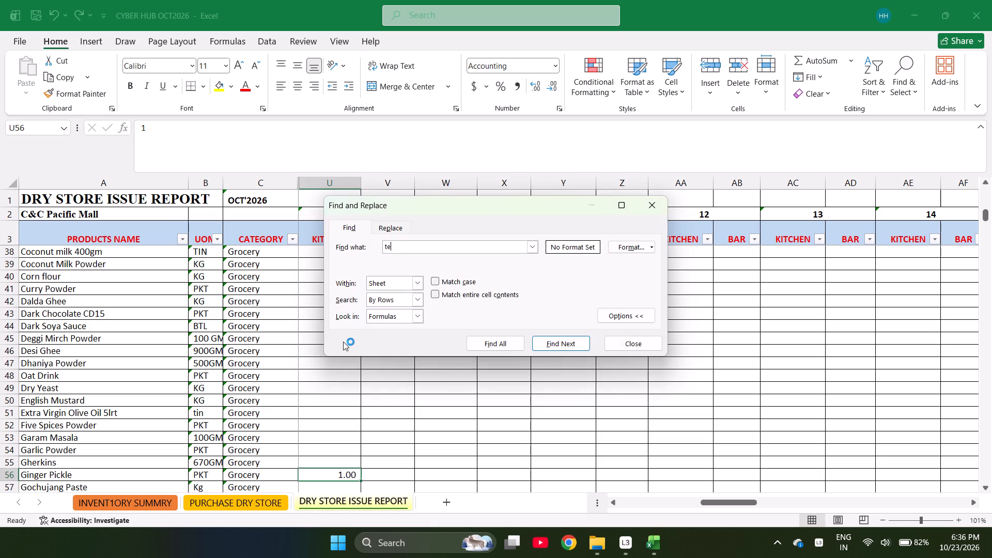
pyautogui.write('ri')
pyautogui.press('Return')
pyautogui.press('Return')
# Set the search to look in values and find the Teriyaki Sauce row, moving to its day 9 issue columns.
pyautogui.click(415, 316)
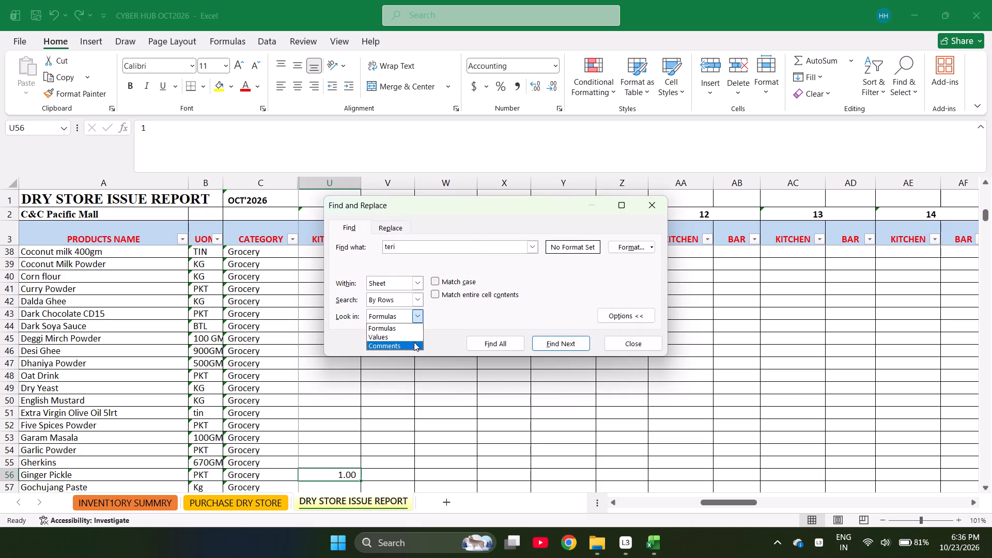
pyautogui.click(414, 336)
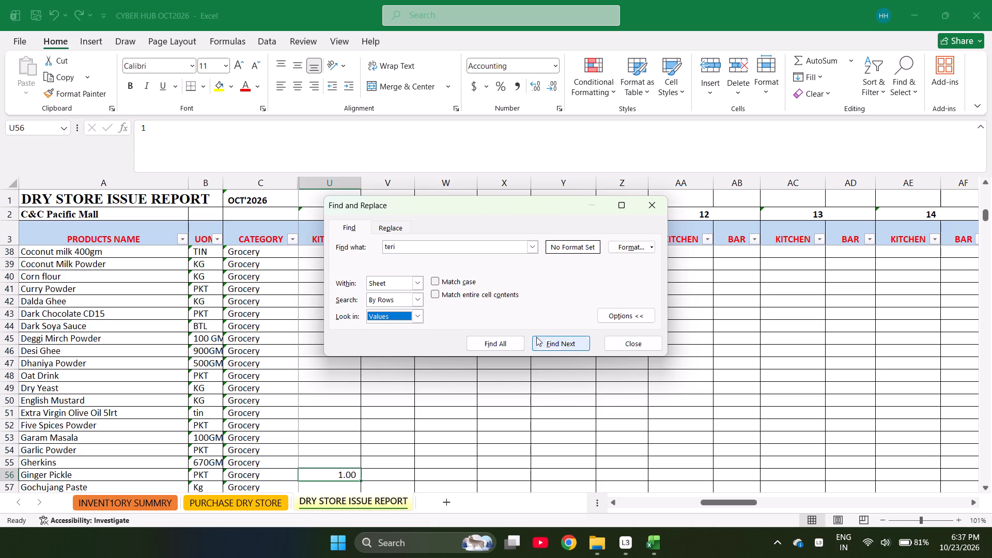
pyautogui.click(552, 340)
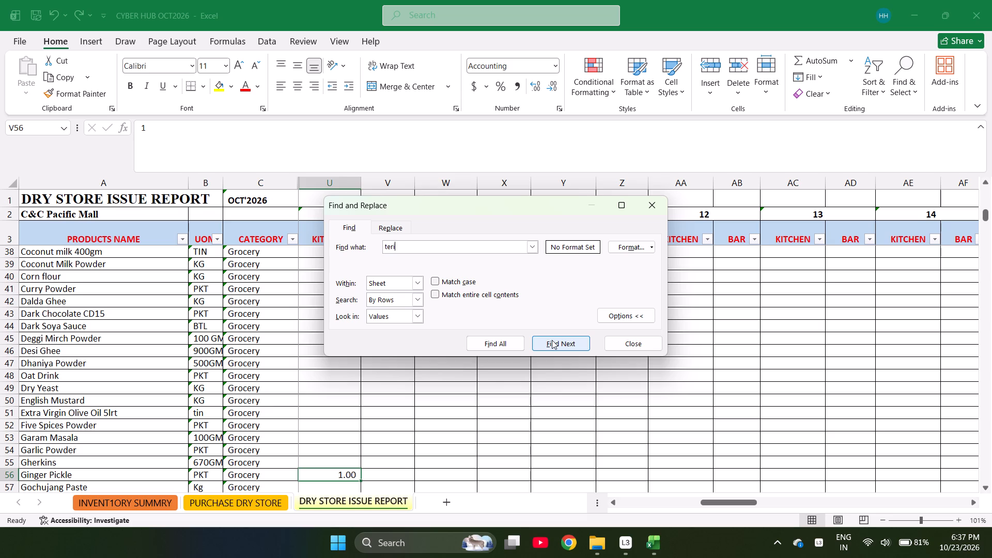
pyautogui.click(552, 340)
pyautogui.press('Escape')
pyautogui.press('Right')
pyautogui.press('Right')
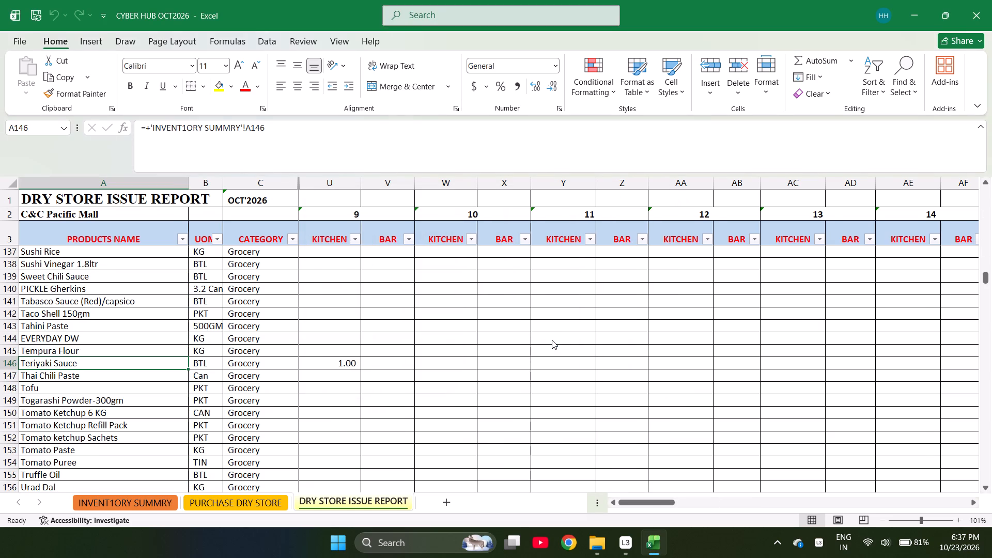
pyautogui.press('Right')
pyautogui.press('Right')
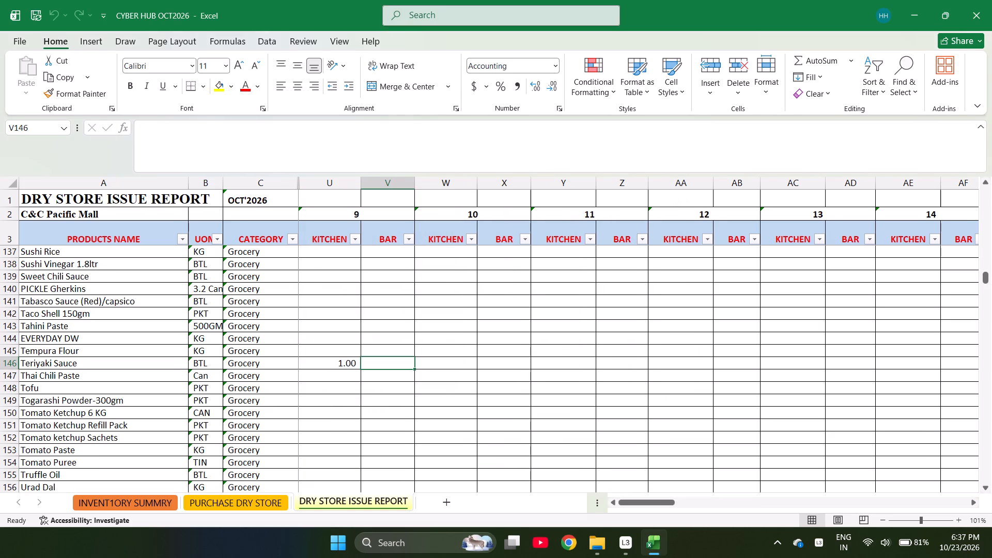
# Search for "cajun" and enter 1 as the day 9 Kitchen issue for Cajun Spice.
pyautogui.hotkey('ctrl', 'f')
pyautogui.write('cajun')
pyautogui.press('Return')
pyautogui.press('Escape')
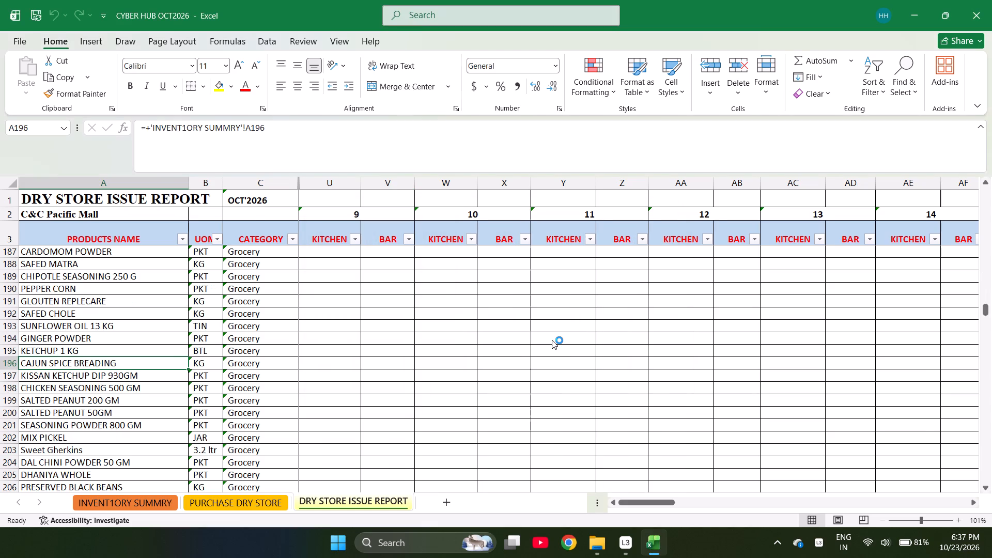
pyautogui.press('f')
pyautogui.press('Return')
pyautogui.press('Escape')
pyautogui.press('Right')
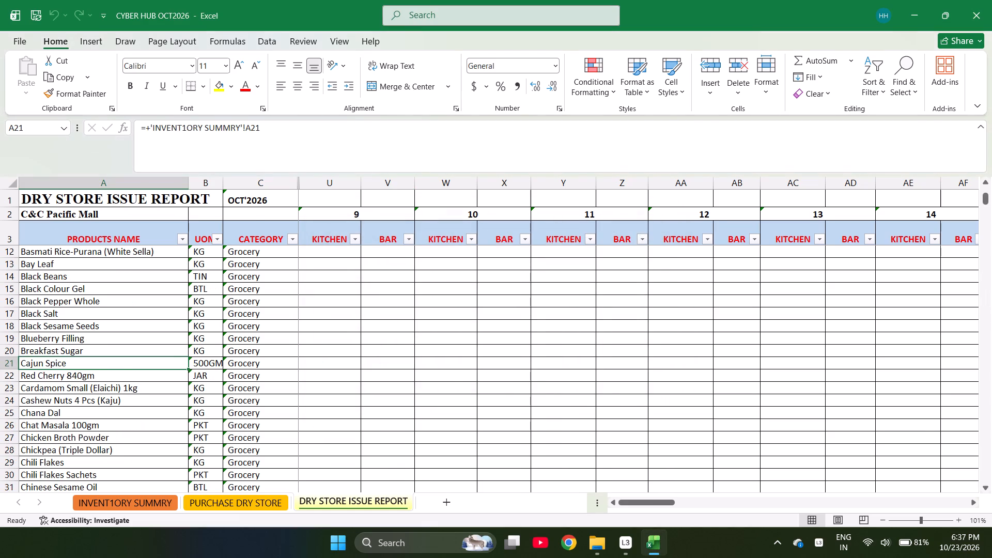
pyautogui.press('Right')
pyautogui.press('Right')
pyautogui.press('Right')
pyautogui.press('Left')
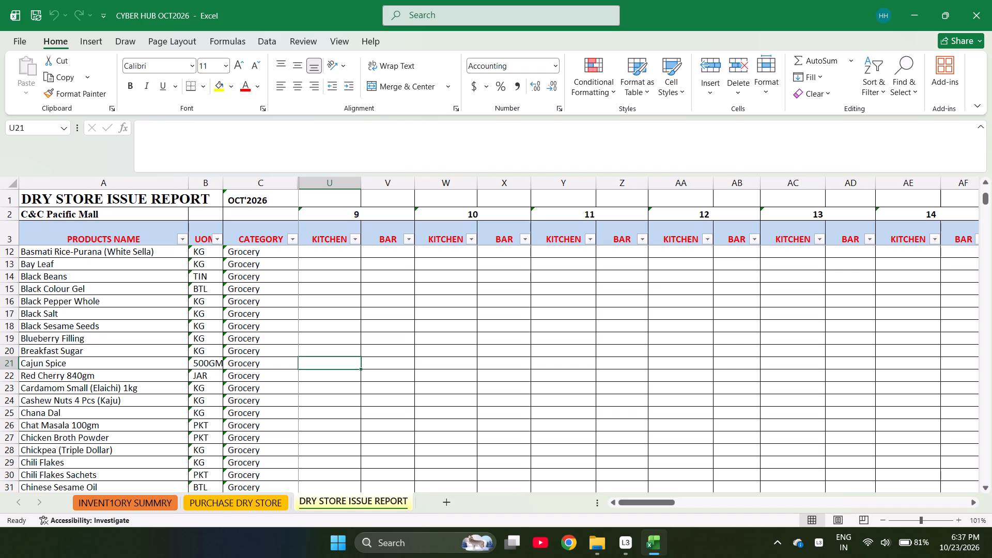
pyautogui.press('1')
pyautogui.press('Return')
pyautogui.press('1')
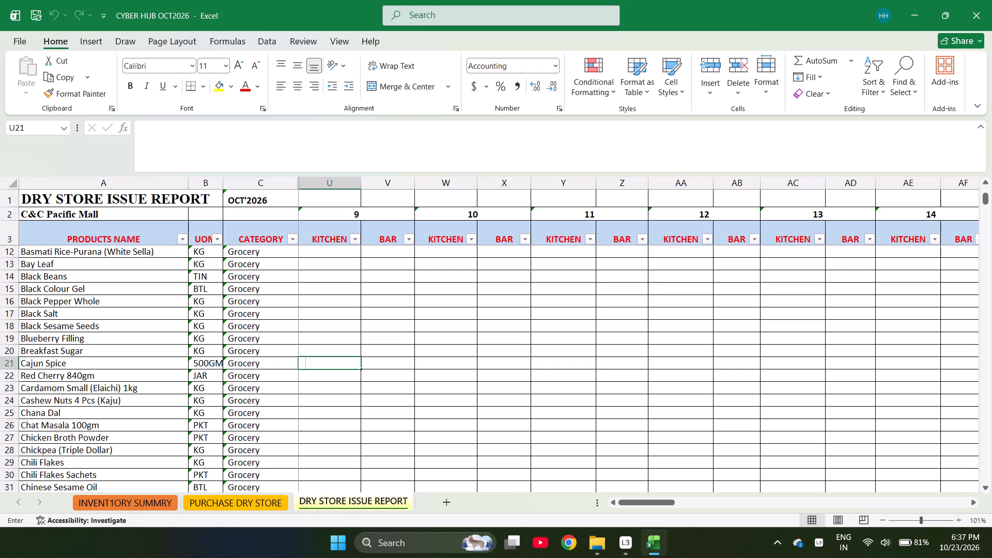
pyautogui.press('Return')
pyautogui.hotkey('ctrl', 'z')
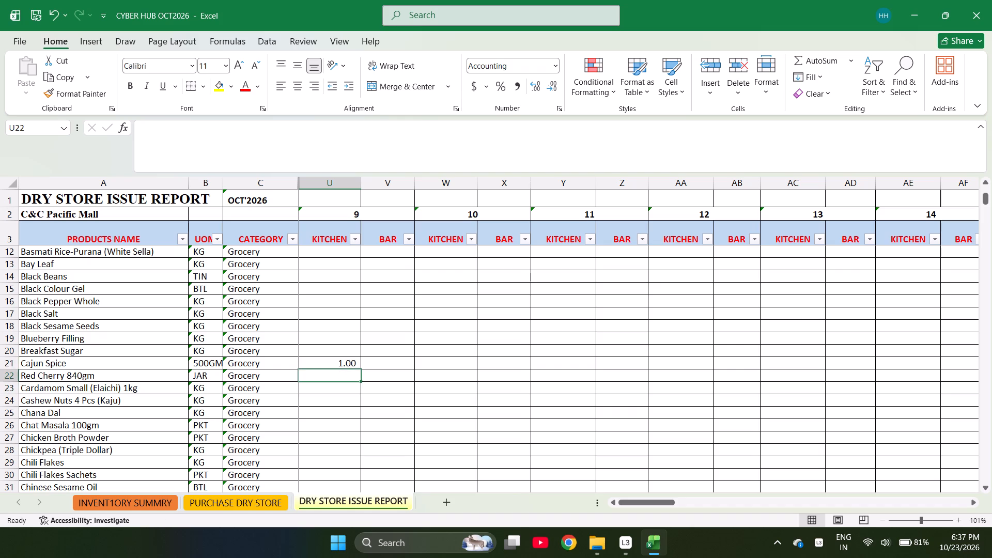
# Search for "haldi" and enter 0.5 as the day 9 Kitchen issue for Haldi Powder.
pyautogui.hotkey('ctrl', 'f')
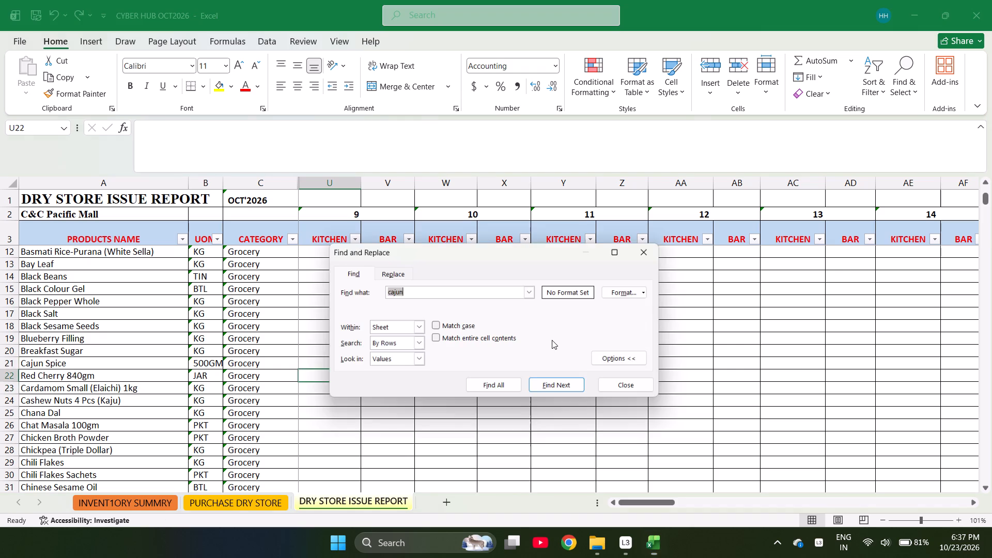
pyautogui.write('haldi')
pyautogui.press('Return')
pyautogui.press('Escape')
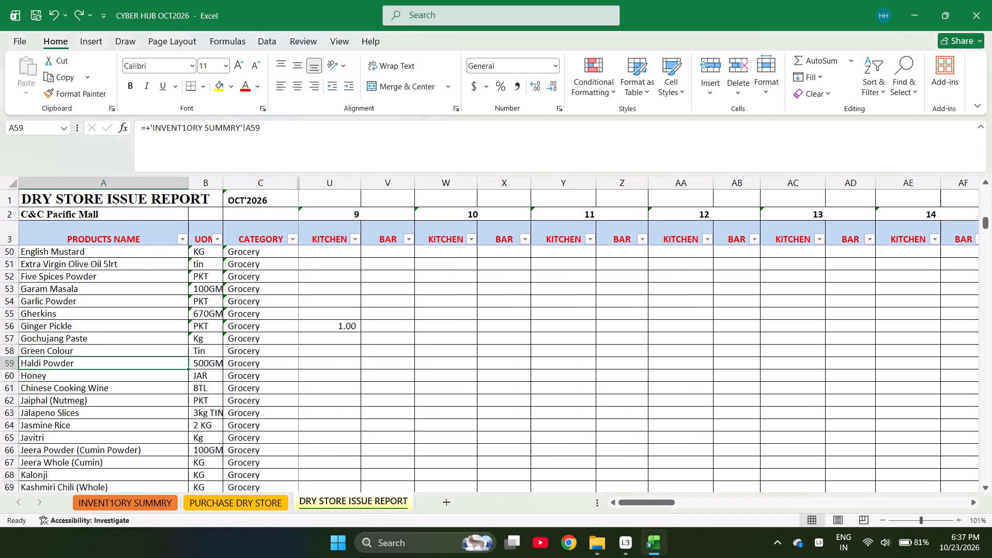
pyautogui.press('Right')
pyautogui.press('Right')
pyautogui.press('Right')
pyautogui.press('1')
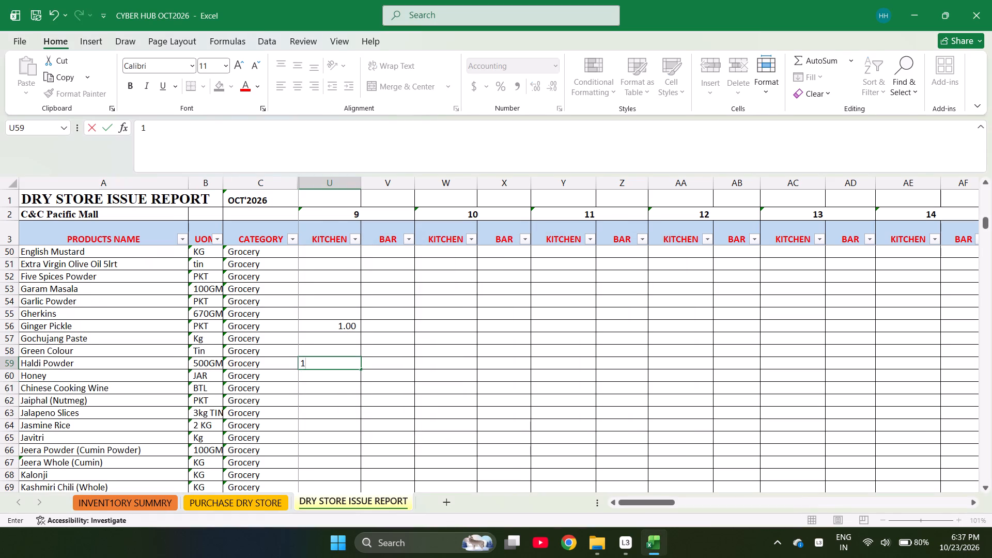
pyautogui.press('Down')
pyautogui.press('Up')
pyautogui.write('0.5')
pyautogui.press('Return')
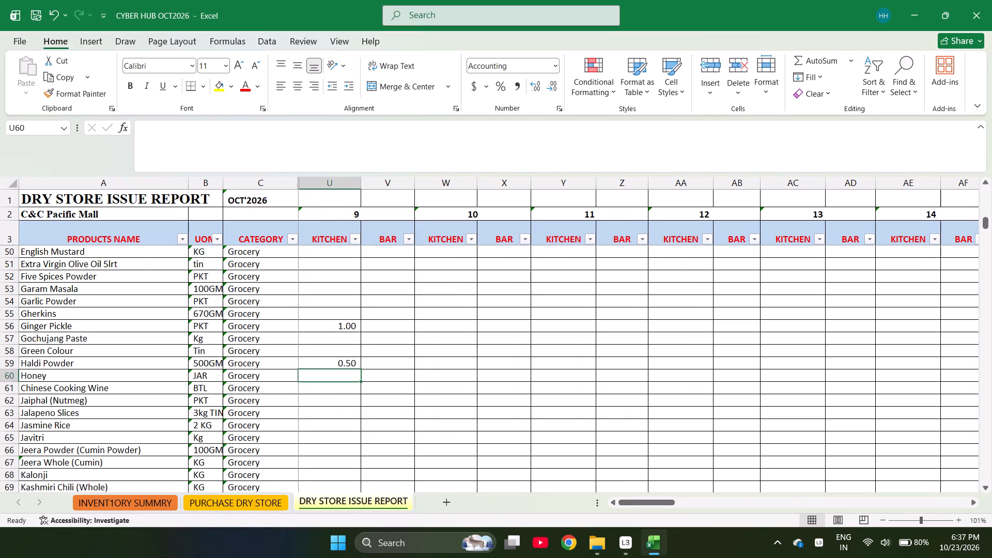
# Search for "red" and enter 1 as the day 9 Kitchen issue for Red Chili Powder (Teekha Lal).
pyautogui.hotkey('ctrl', 'f')
pyautogui.write('red')
pyautogui.press('space')
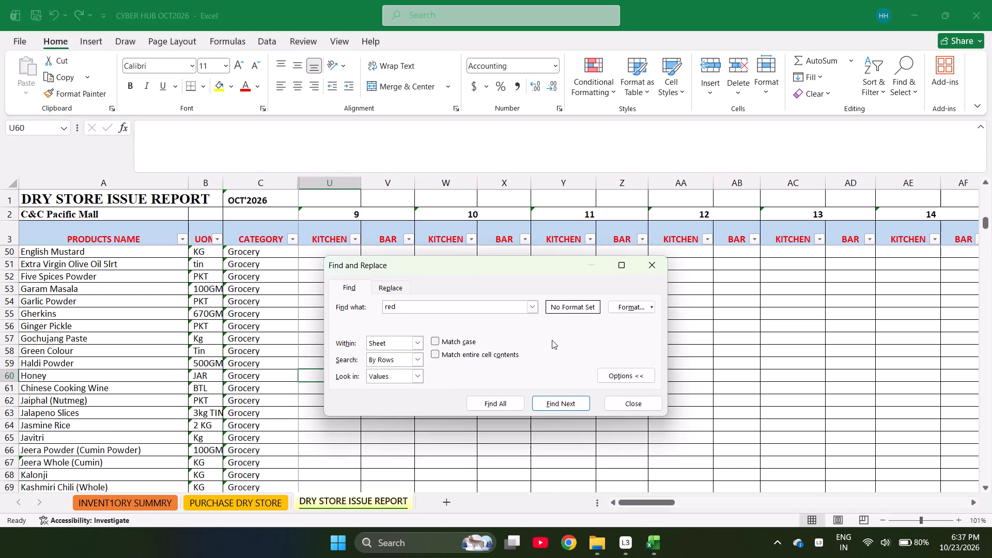
pyautogui.press('Return')
pyautogui.press('Escape')
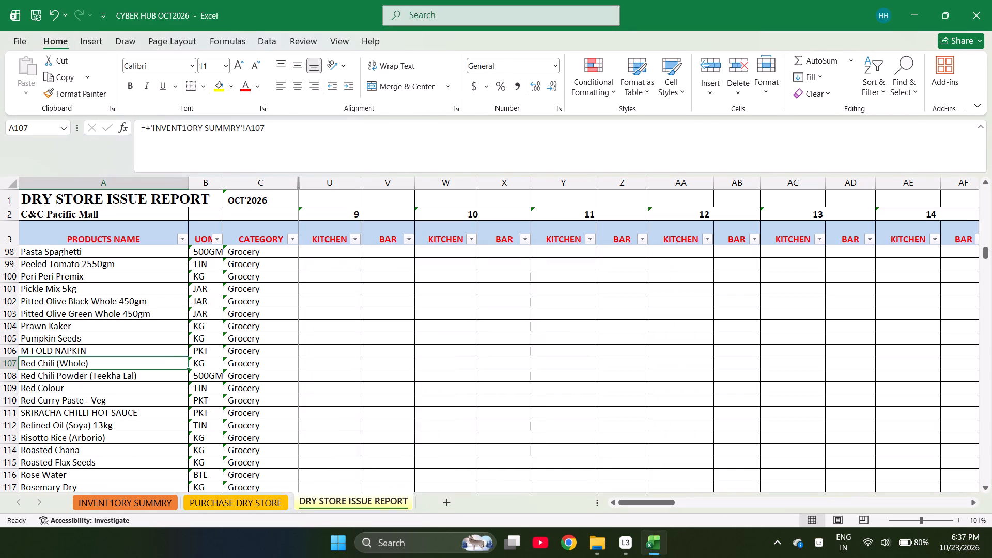
pyautogui.press('Right')
pyautogui.press('Right')
pyautogui.press('Right')
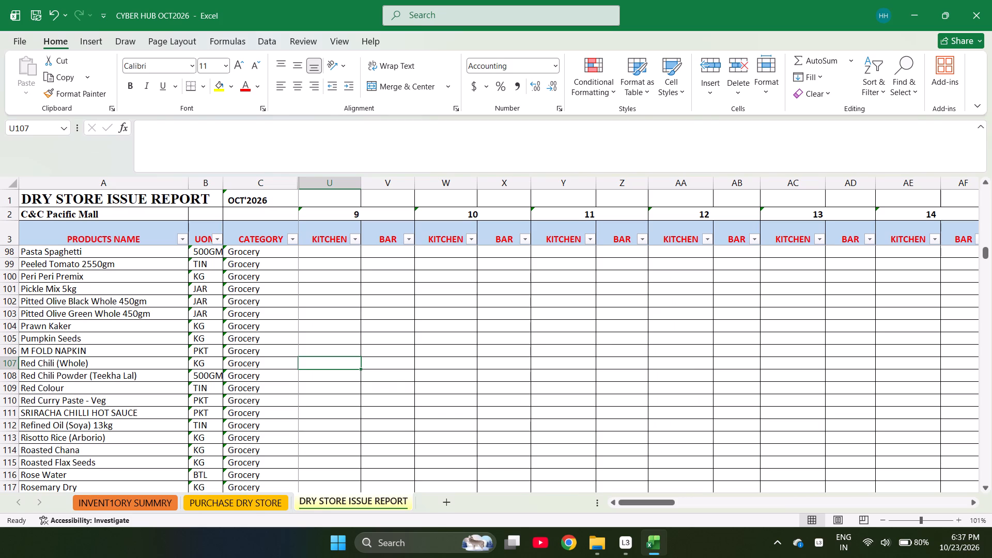
pyautogui.press('Down')
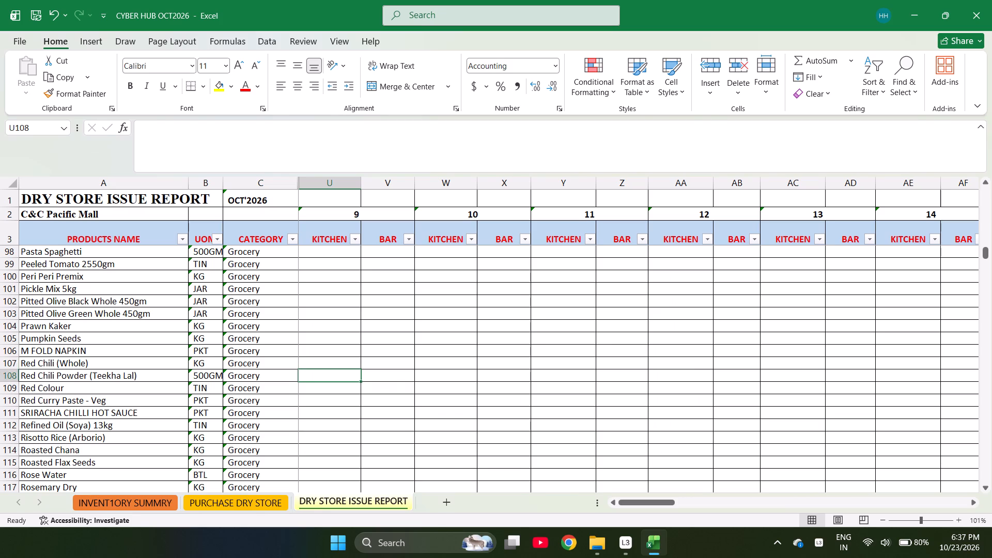
pyautogui.press('1')
pyautogui.press('Return')
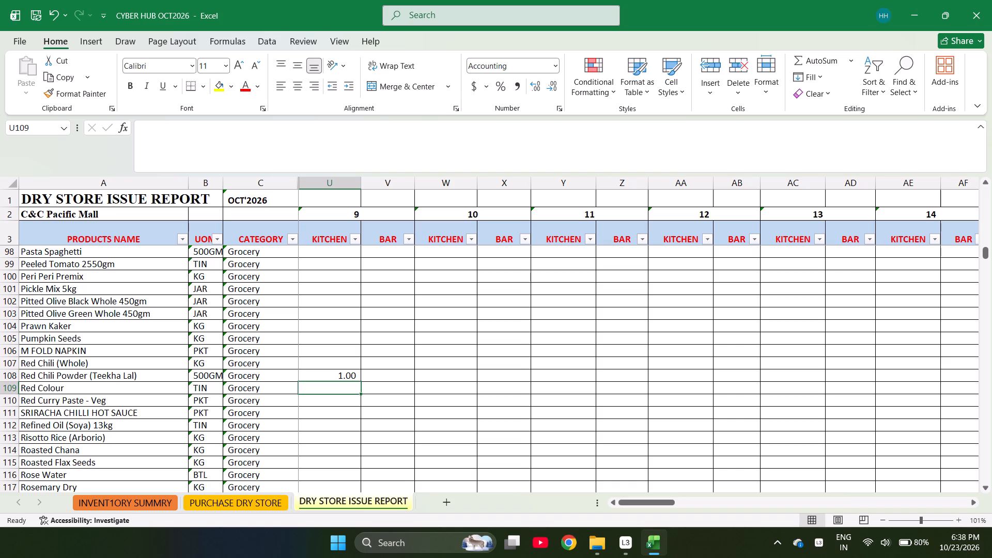
# Search for "red col" and enter 1 as the day 9 Kitchen issue for Red Colour.
pyautogui.hotkey('ctrl', 'f')
pyautogui.write('red col')
pyautogui.press('Return')
pyautogui.press('Escape')
pyautogui.press('Right')
pyautogui.press('Right')
pyautogui.press('Right')
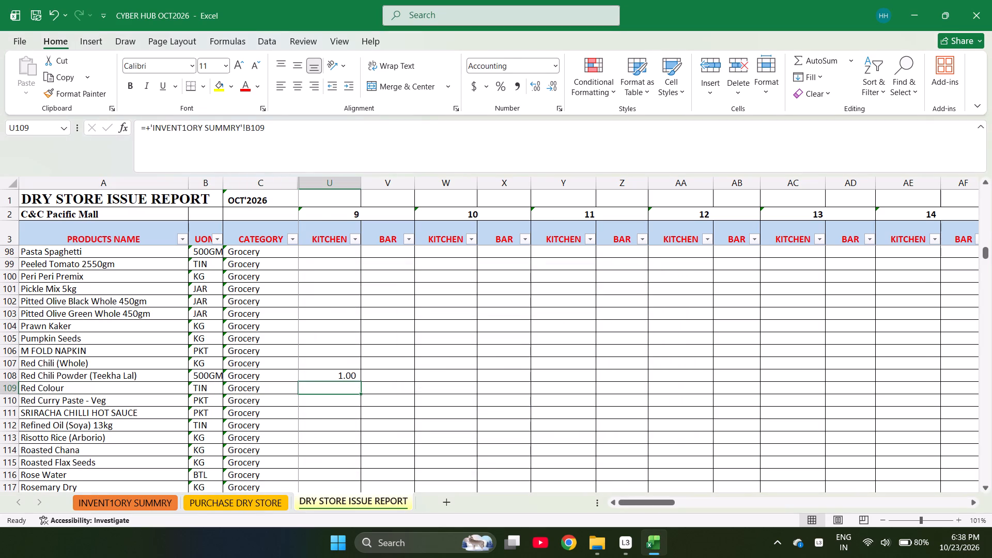
pyautogui.press('1')
pyautogui.press('Return')
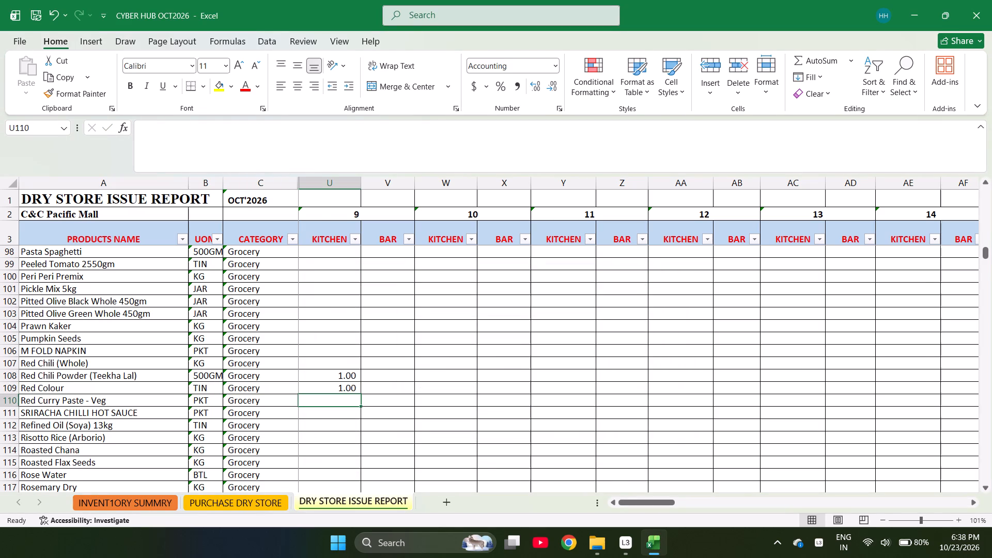
# Search for "salt" and enter 3 as the day 9 Kitchen issue for Salt.
pyautogui.hotkey('ctrl', 'f')
pyautogui.write('salt')
pyautogui.press('Return')
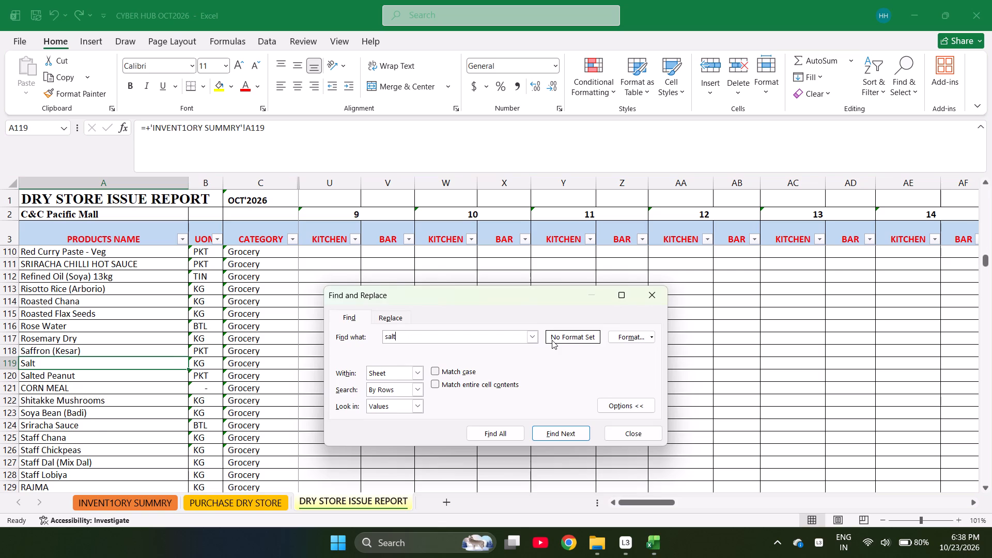
pyautogui.press('Escape')
pyautogui.press('Right')
pyautogui.press('Right')
pyautogui.press('Right')
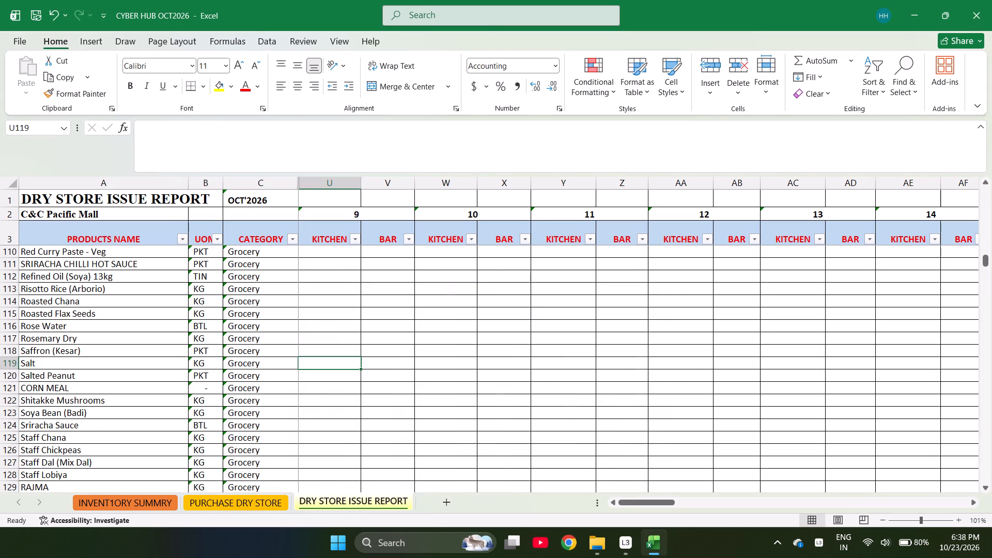
pyautogui.press('3')
pyautogui.press('Return')
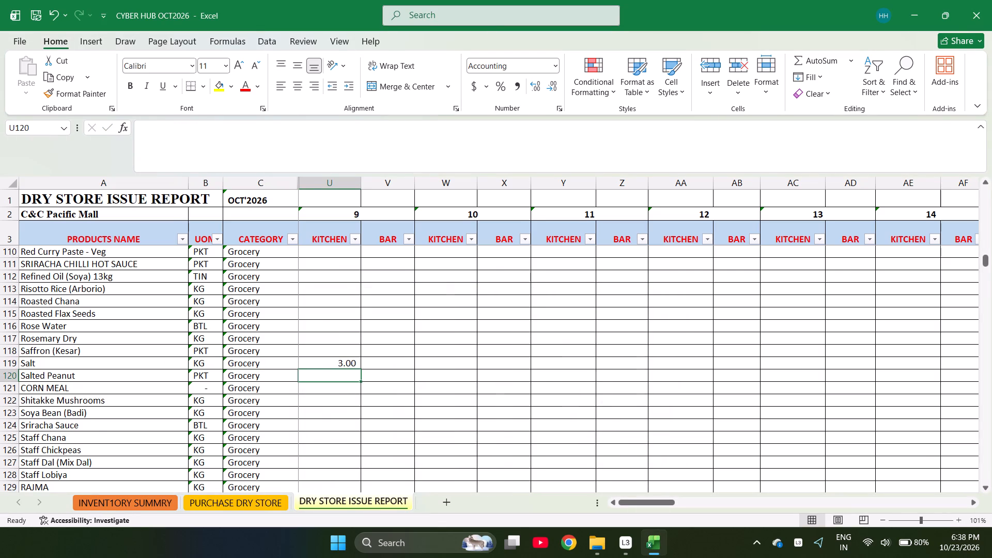
# Search for "sugar" and enter 2 as the day 9 Kitchen issue for Sugar.
pyautogui.hotkey('ctrl', 'f')
pyautogui.write('sugar')
pyautogui.press('Return')
pyautogui.press('Escape')
pyautogui.press('Right')
pyautogui.press('Right')
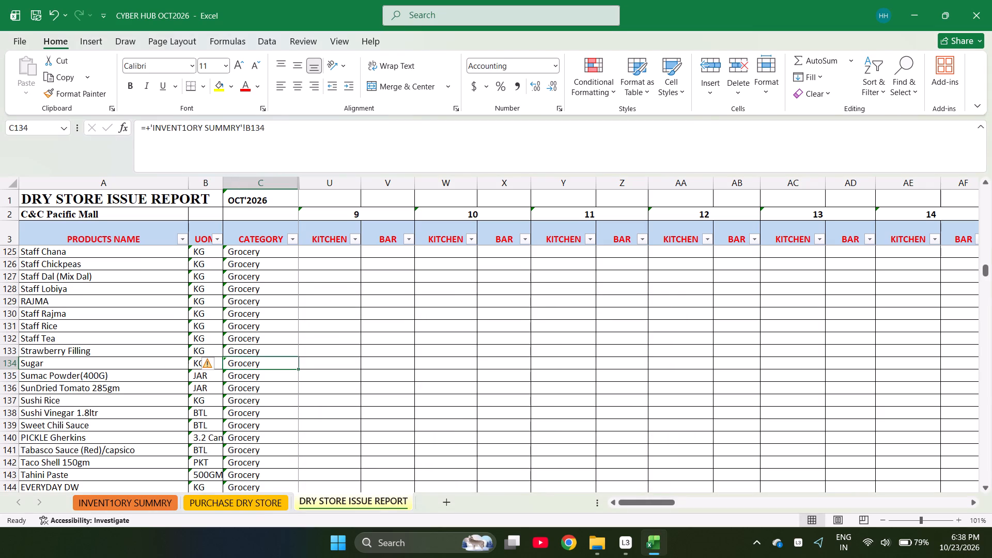
pyautogui.press('Right')
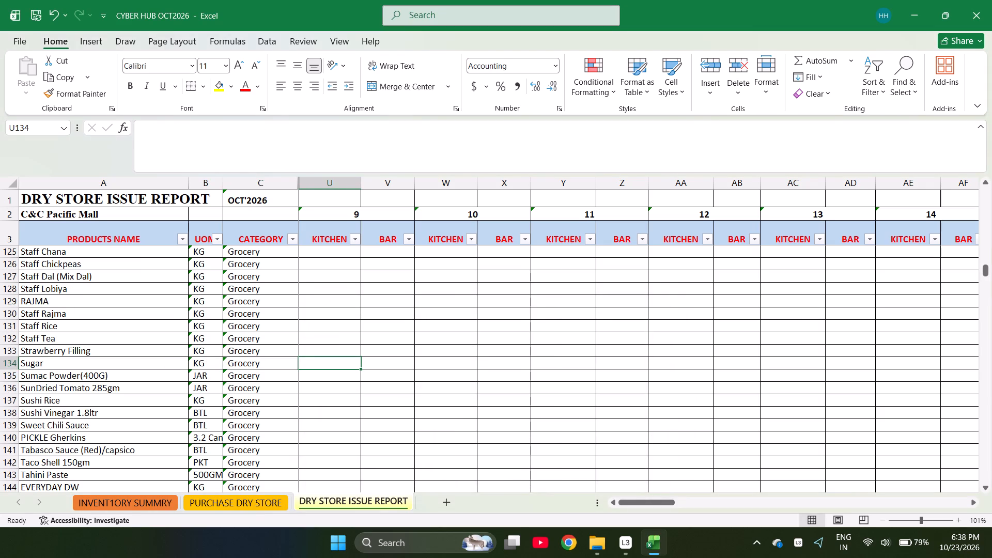
pyautogui.press('2')
pyautogui.press('Return')
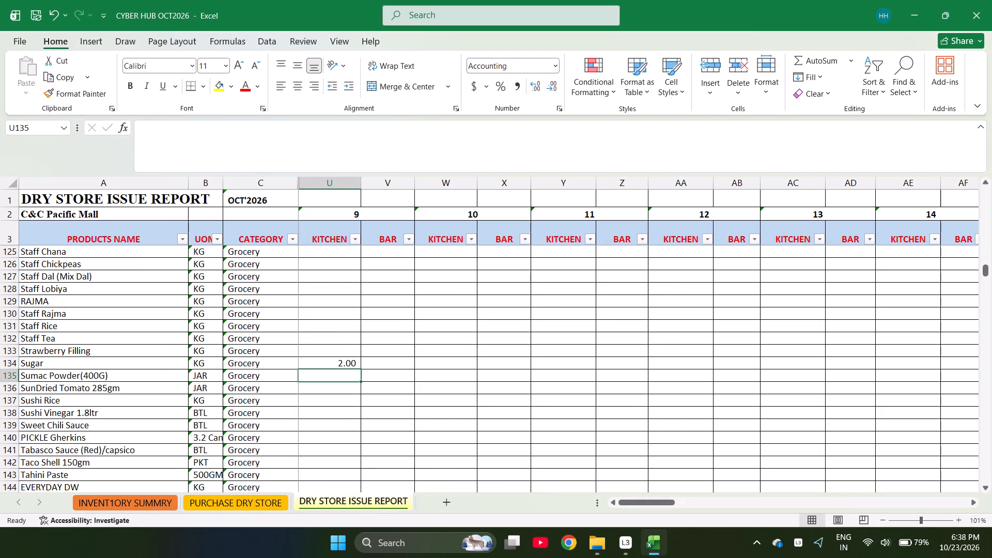
# Search for "box" and enter 50 as the day 9 Kitchen issue for Black 40 MM Box With Lid 500ML.
pyautogui.hotkey('ctrl', 'f')
pyautogui.write('box')
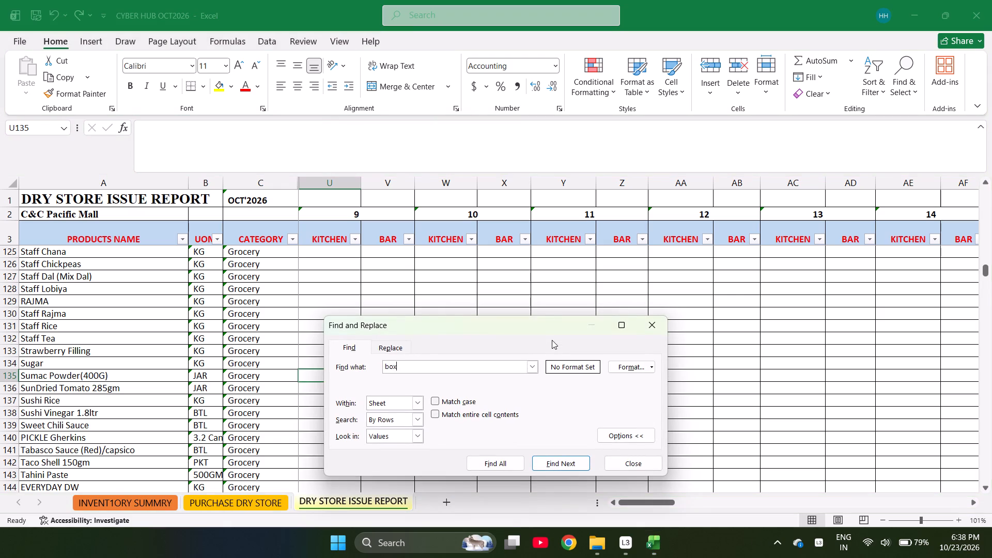
pyautogui.press('space')
pyautogui.press('Return')
pyautogui.press('Escape')
pyautogui.press('Right')
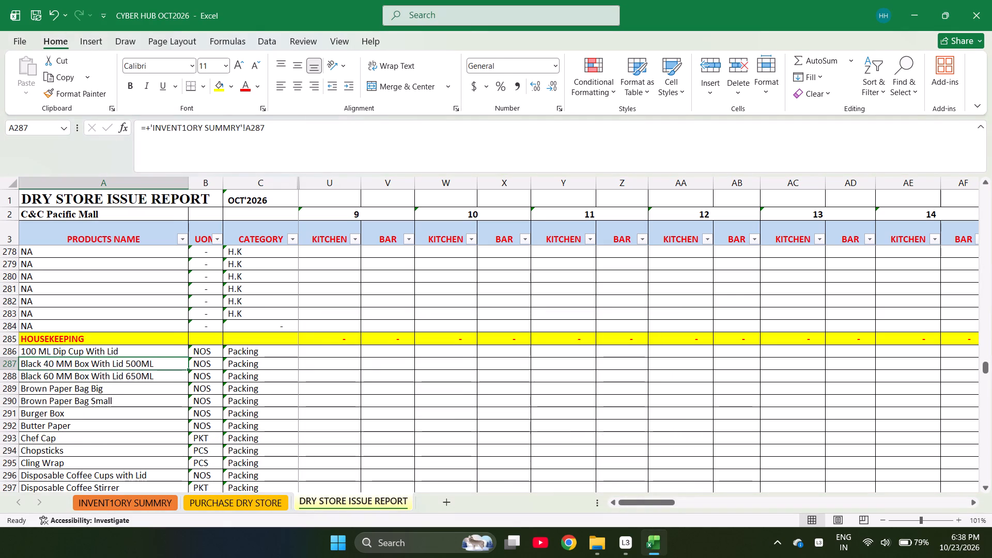
pyautogui.press('Right')
pyautogui.press('Right')
pyautogui.write('50')
pyautogui.press('Return')
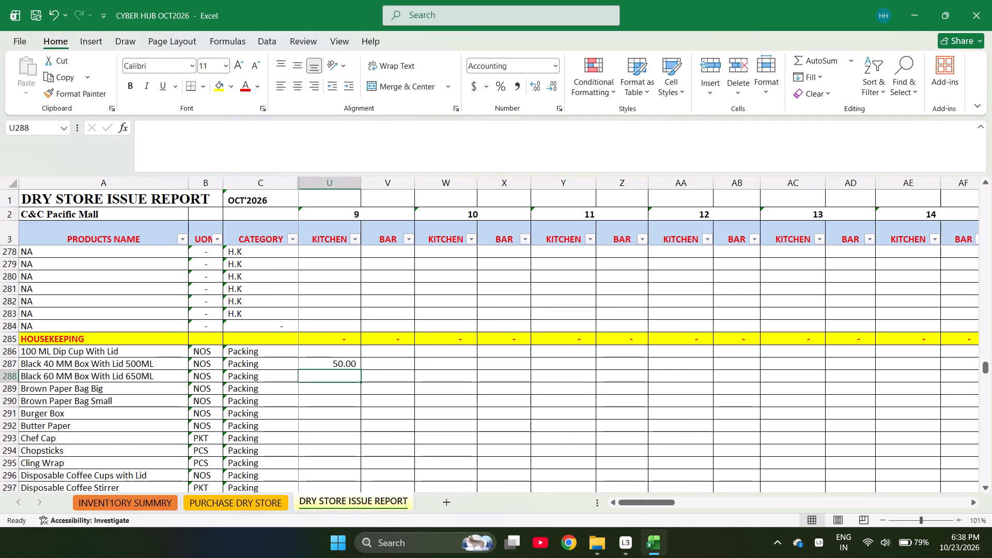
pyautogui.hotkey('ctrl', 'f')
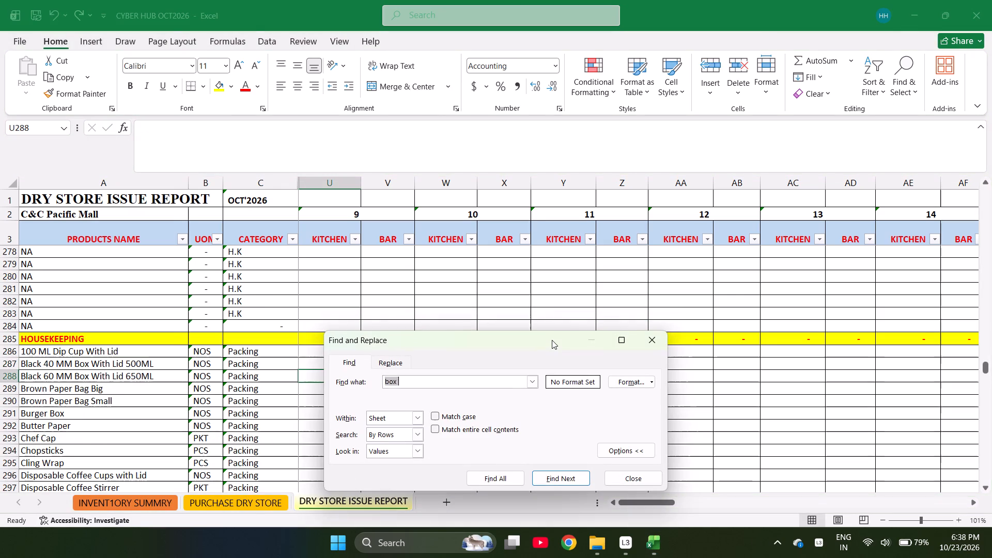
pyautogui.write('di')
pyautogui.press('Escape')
# Enter 50 as the day 9 Kitchen issue for 100 ML Dip Cup With Lid.
pyautogui.press('Up')
pyautogui.press('Up')
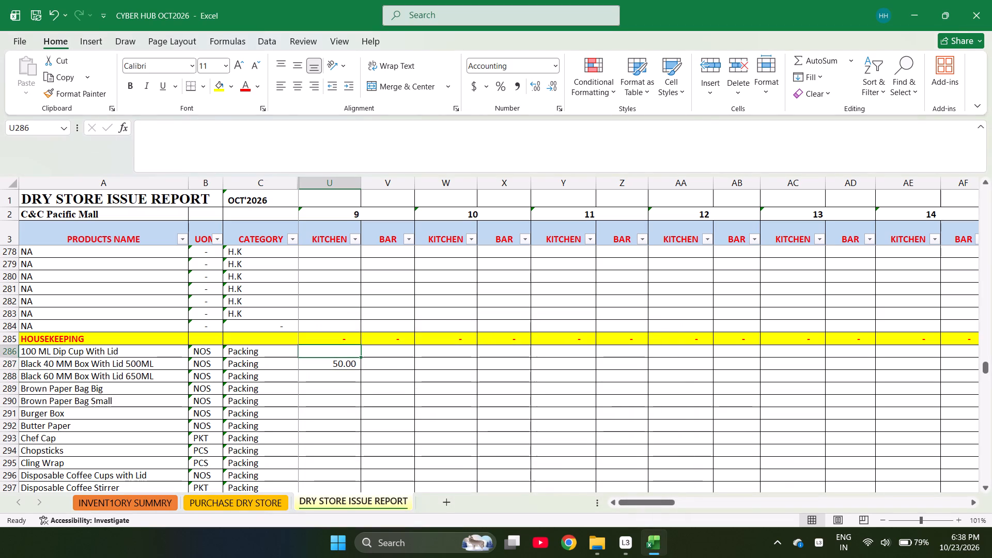
pyautogui.write('50')
pyautogui.press('Return')
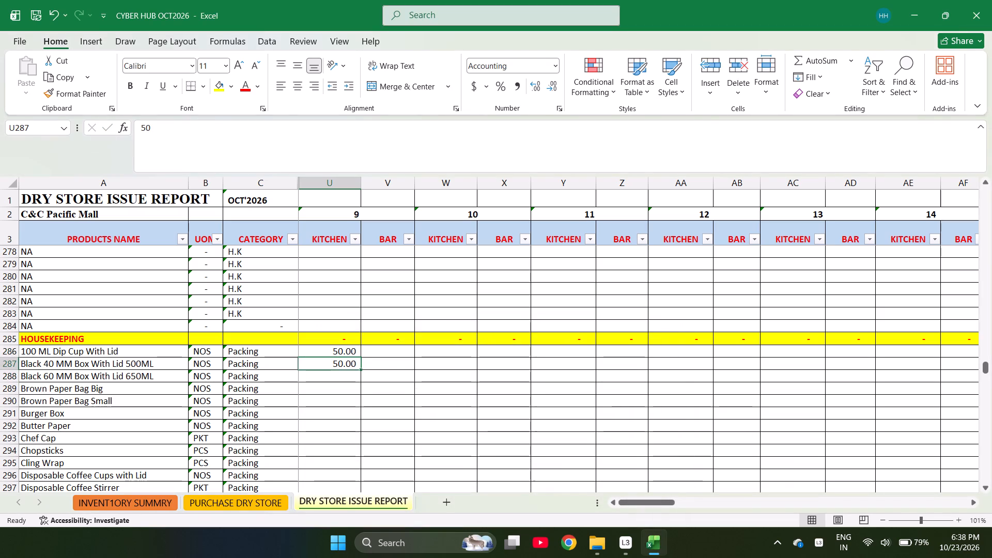
# Search for "cling" and enter 1 as the day 9 Kitchen issue for Cling Wrap.
pyautogui.hotkey('ctrl', 'f')
pyautogui.write('cling')
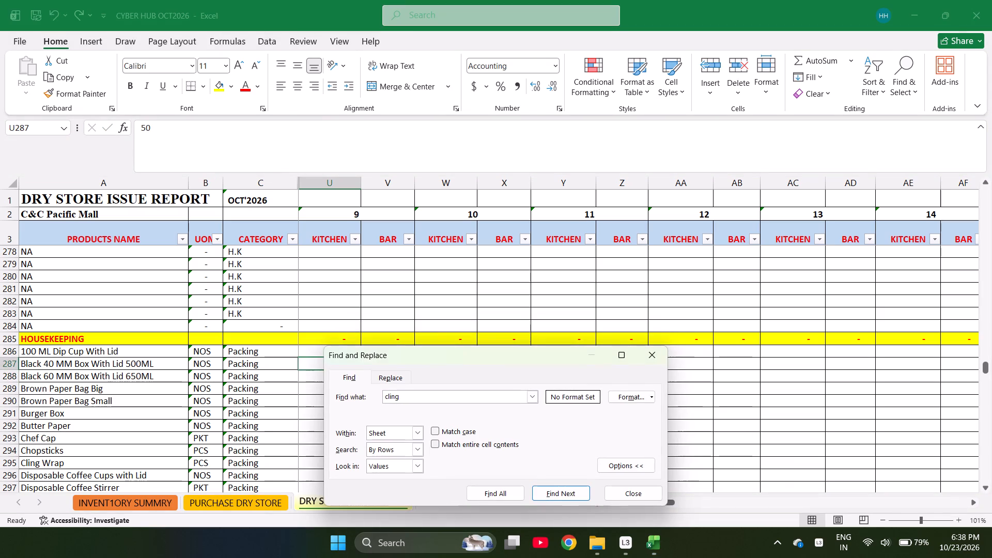
pyautogui.press('Return')
pyautogui.press('Escape')
pyautogui.press('Right')
pyautogui.press('Right')
pyautogui.press('Right')
pyautogui.press('1')
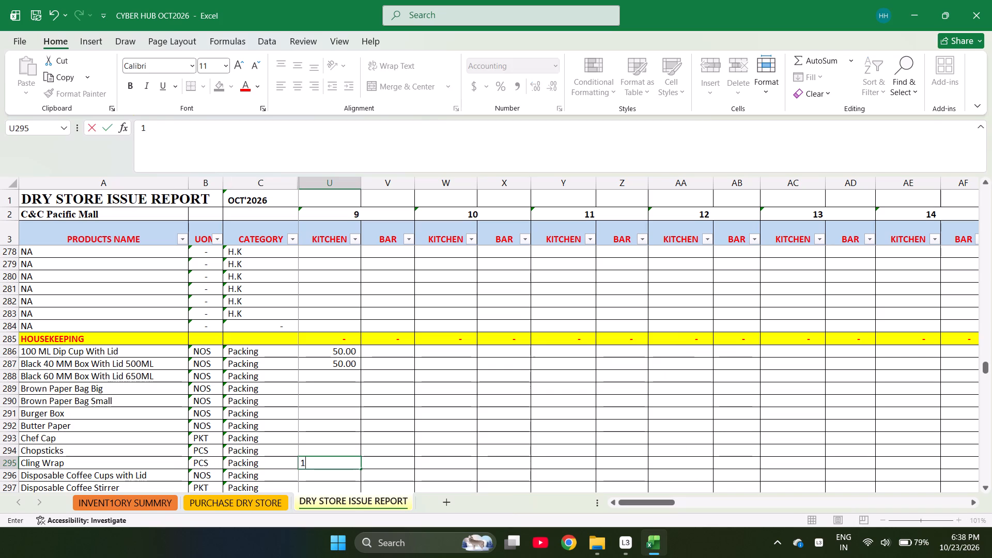
pyautogui.press('Return')
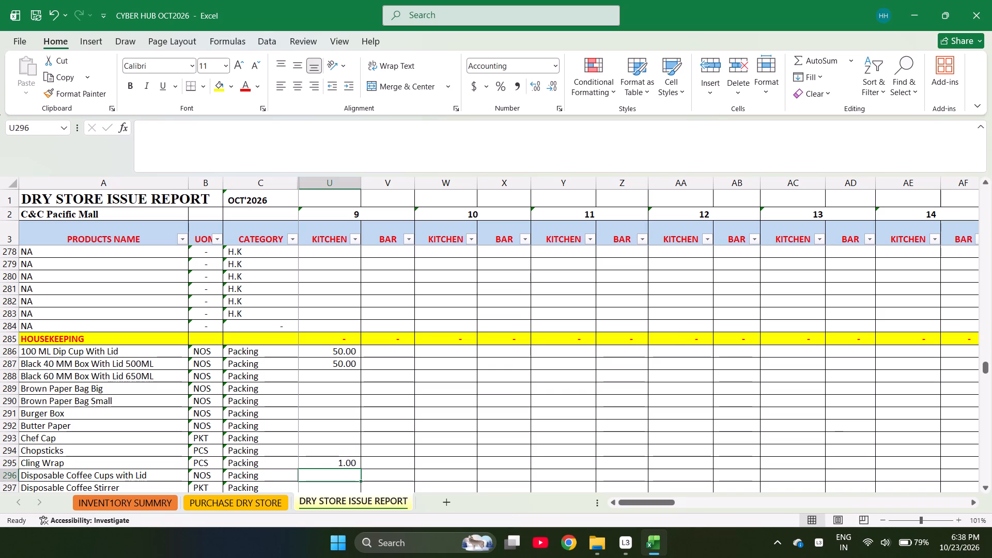
# Search for "chef cap" and enter 1 as the day 9 Kitchen issue for Chef Cap.
pyautogui.hotkey('ctrl', 'f')
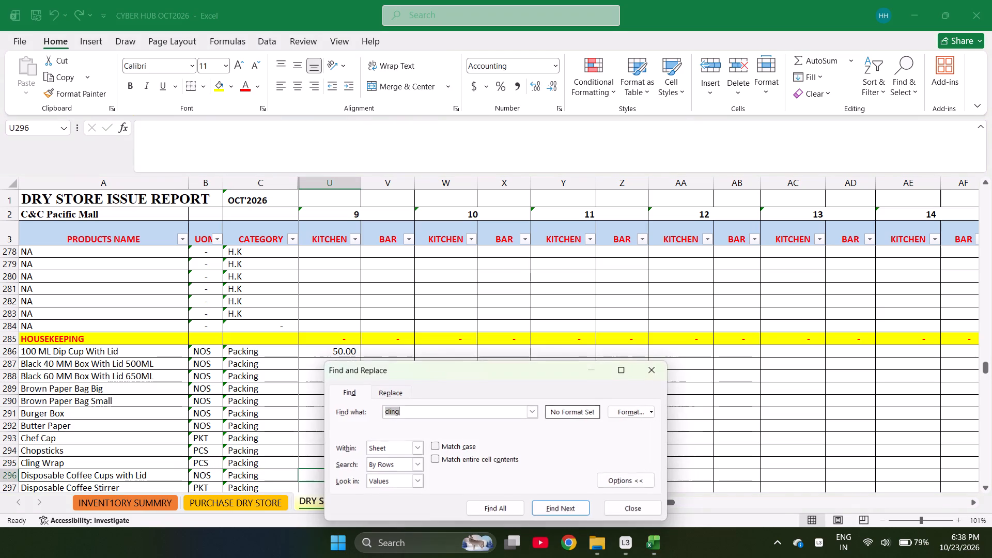
pyautogui.write('chef cap')
pyautogui.press('Return')
pyautogui.press('Escape')
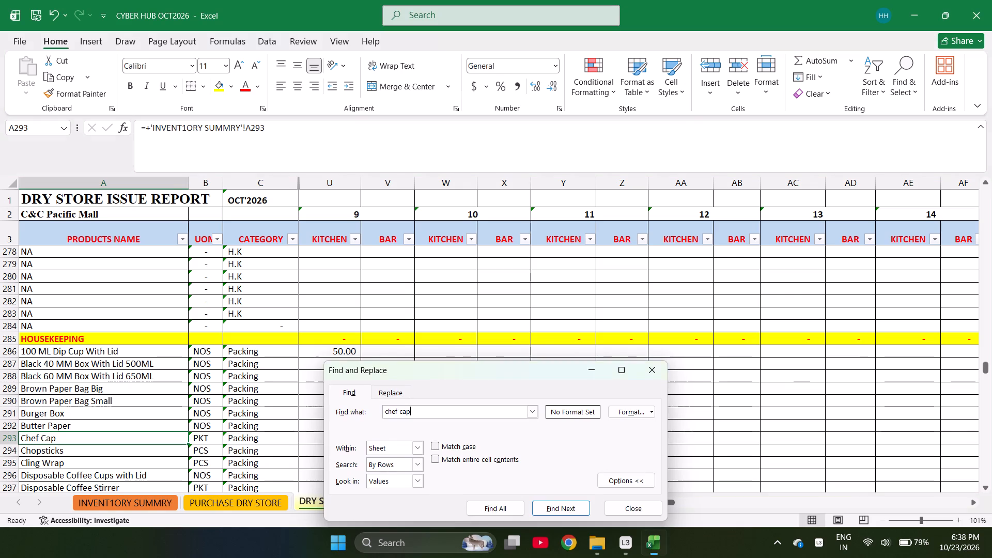
pyautogui.press('Right')
pyautogui.press('Right')
pyautogui.press('Right')
pyautogui.press('1')
pyautogui.press('Return')
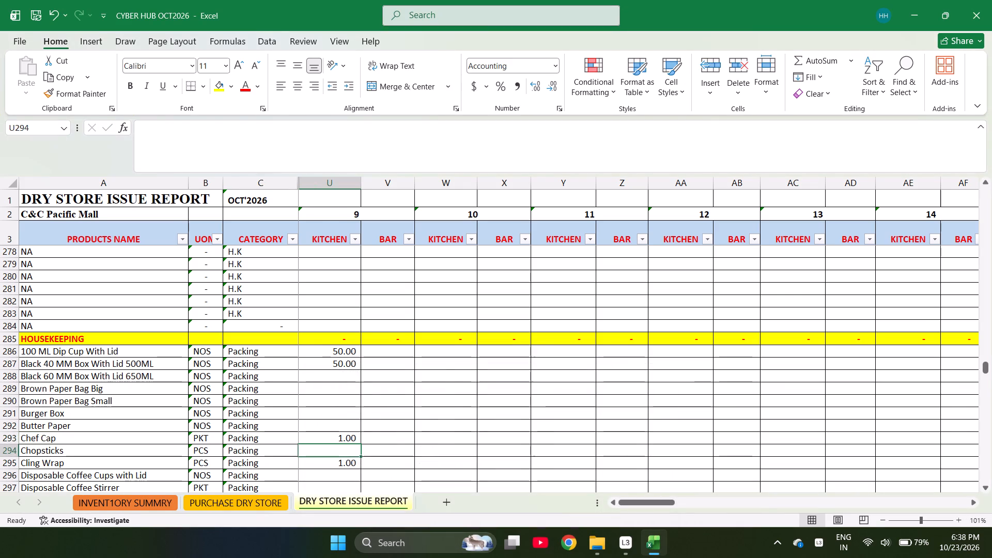
# Search for "gun" and enter 1 as the day 9 Kitchen issue for Gun Skewer 3.5 Inch.
pyautogui.hotkey('ctrl', 'f')
pyautogui.write('gun')
pyautogui.press('Return')
pyautogui.press('Escape')
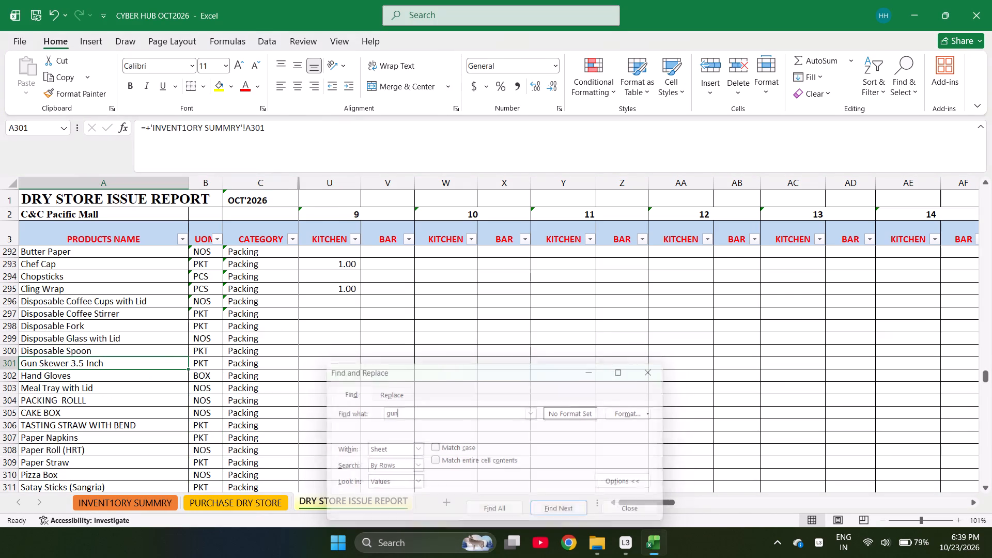
pyautogui.press('Right')
pyautogui.press('Right')
pyautogui.press('Right')
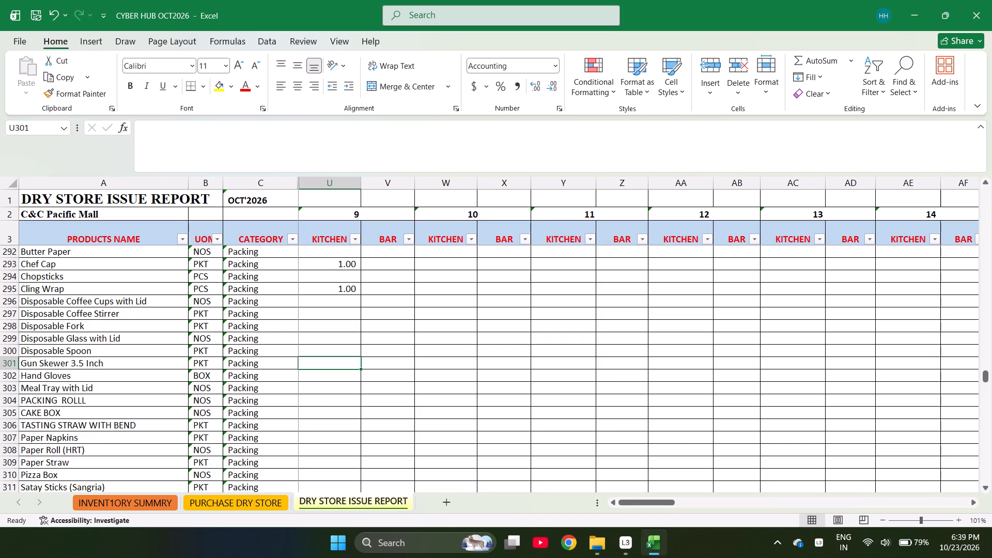
pyautogui.press('1')
pyautogui.press('Return')
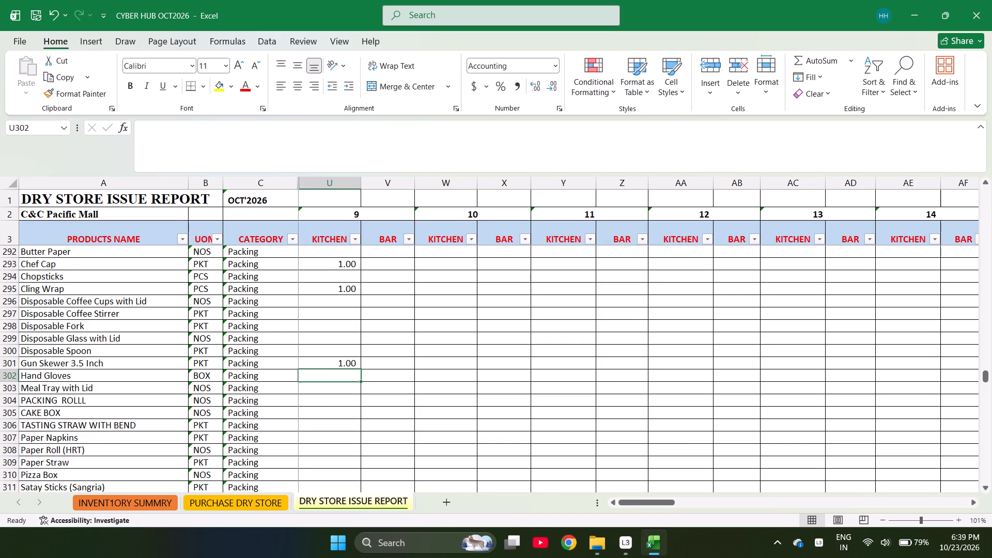
# Search for "garb" and enter 3 as the day 9 Kitchen issue for Garbage Bag Big BLUE.
pyautogui.hotkey('ctrl', 'f')
pyautogui.write('garb')
pyautogui.press('Return')
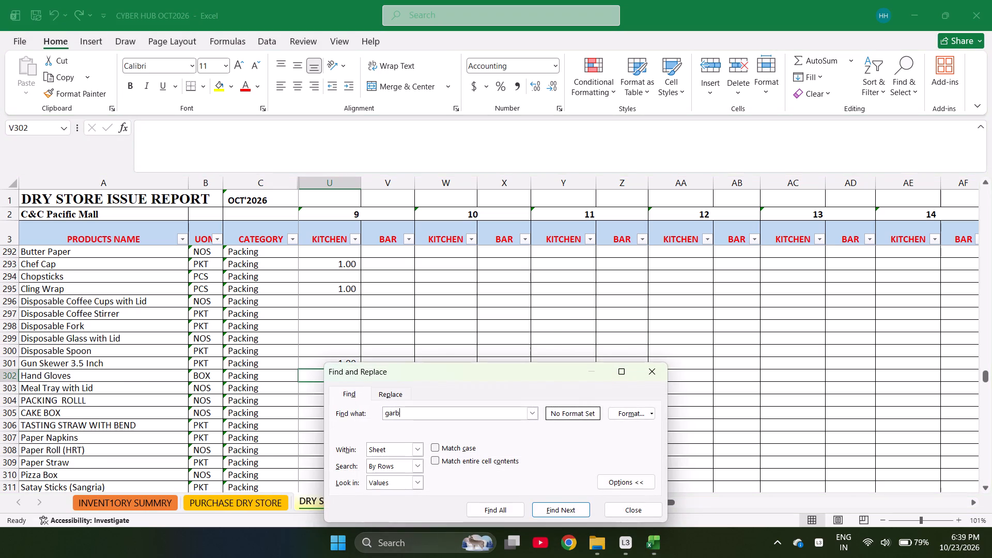
pyautogui.press('Escape')
pyautogui.press('Right')
pyautogui.press('Right')
pyautogui.press('Right')
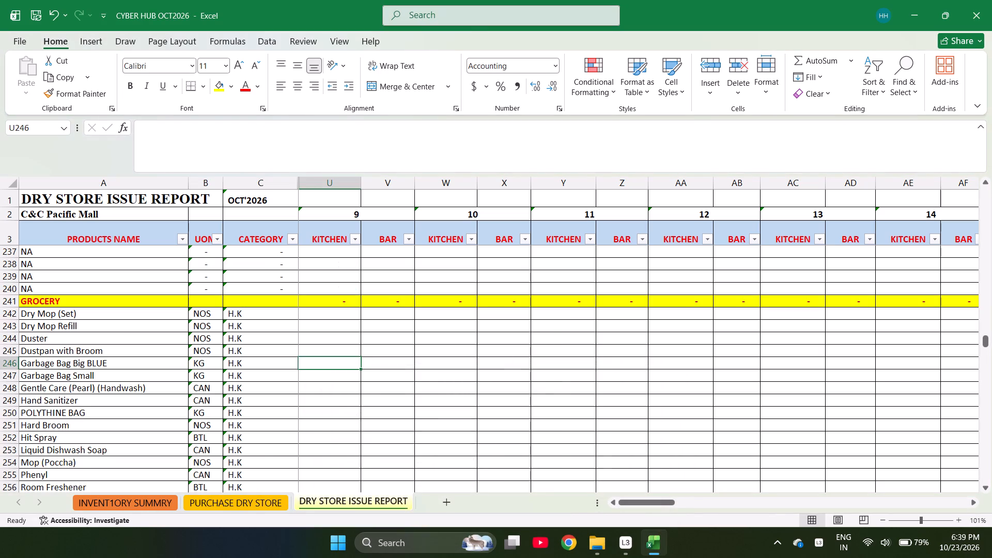
pyautogui.press('3')
pyautogui.press('Return')
# Search for "hard" and enter 1 as the day 9 Kitchen issue for Hard Broom.
pyautogui.hotkey('ctrl', 'f')
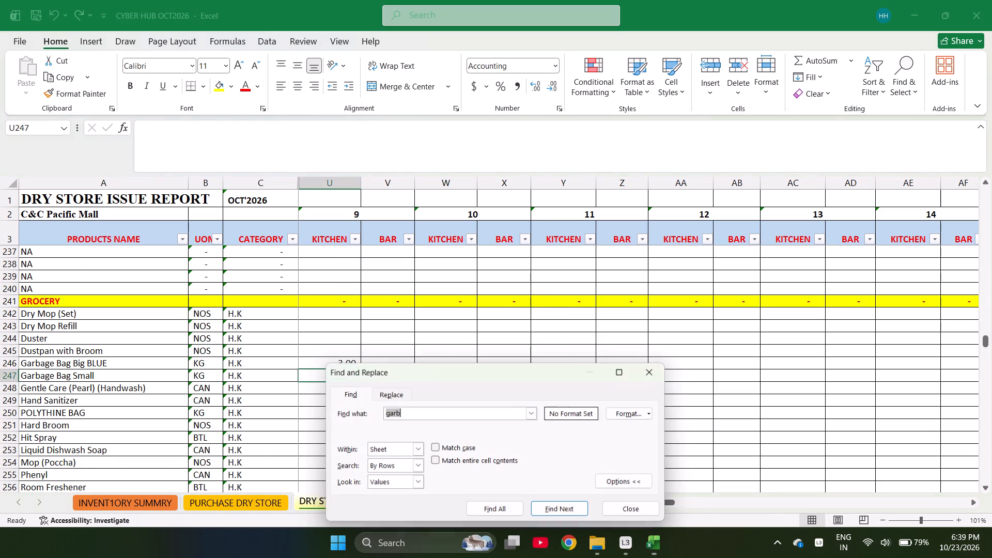
pyautogui.write('hard')
pyautogui.press('Return')
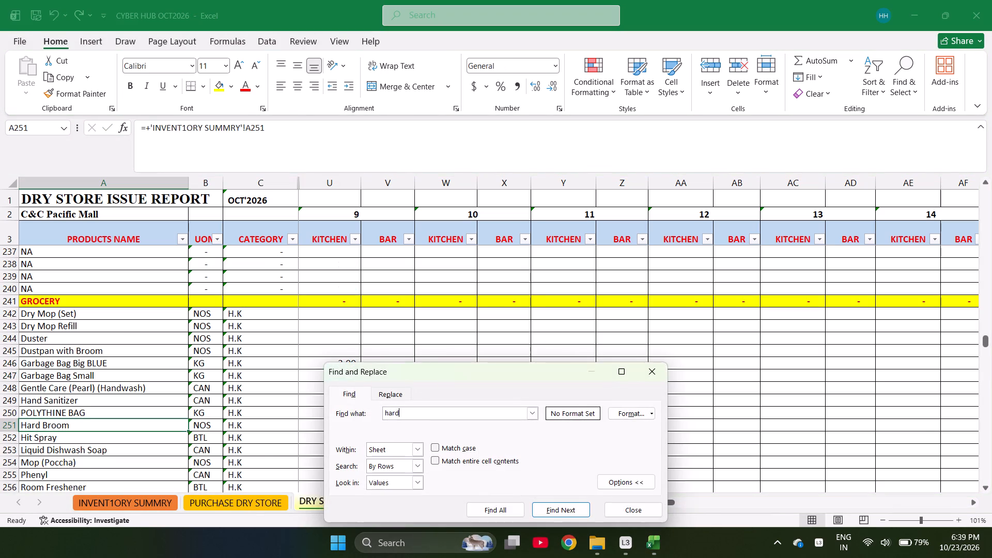
pyautogui.press('Escape')
pyautogui.press('Right')
pyautogui.press('Right')
pyautogui.press('Right')
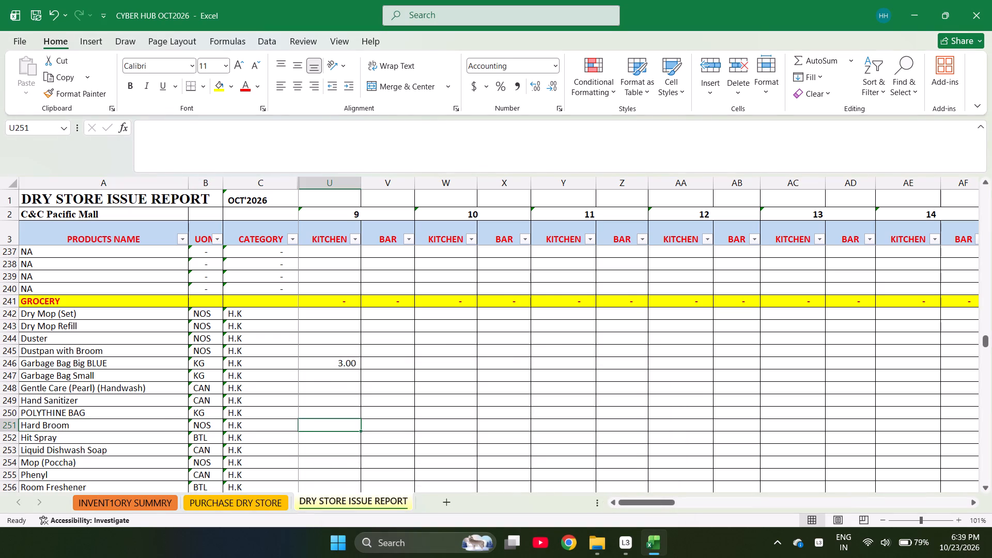
pyautogui.press('1')
pyautogui.press('Return')
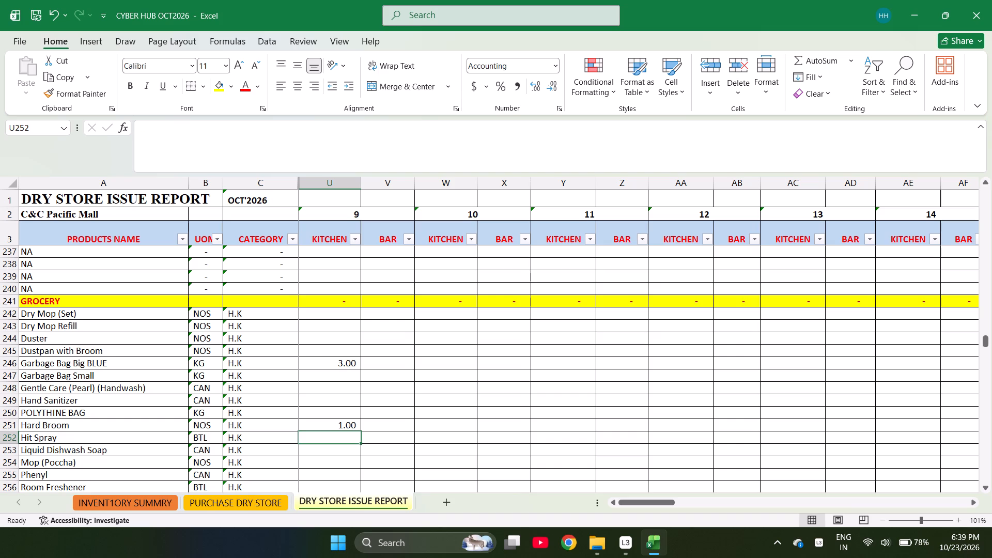
# Search for "degg" and enter 3 as the day 9 Kitchen issue for Deggi Mirch Powder.
pyautogui.hotkey('ctrl', 'f')
pyautogui.write('degg')
pyautogui.press('Return')
pyautogui.press('Escape')
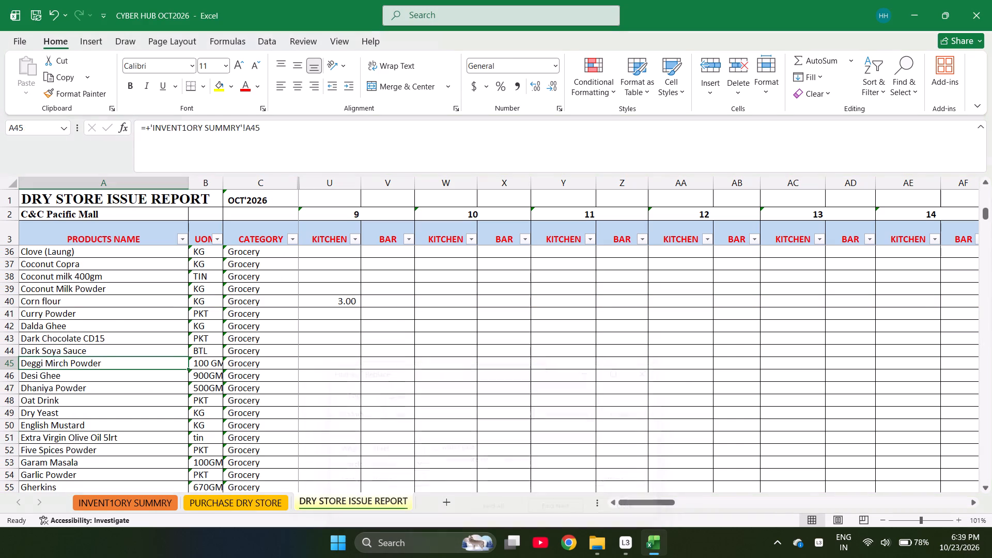
pyautogui.press('Right')
pyautogui.press('Right')
pyautogui.press('Right')
pyautogui.press('3')
pyautogui.press('Return')
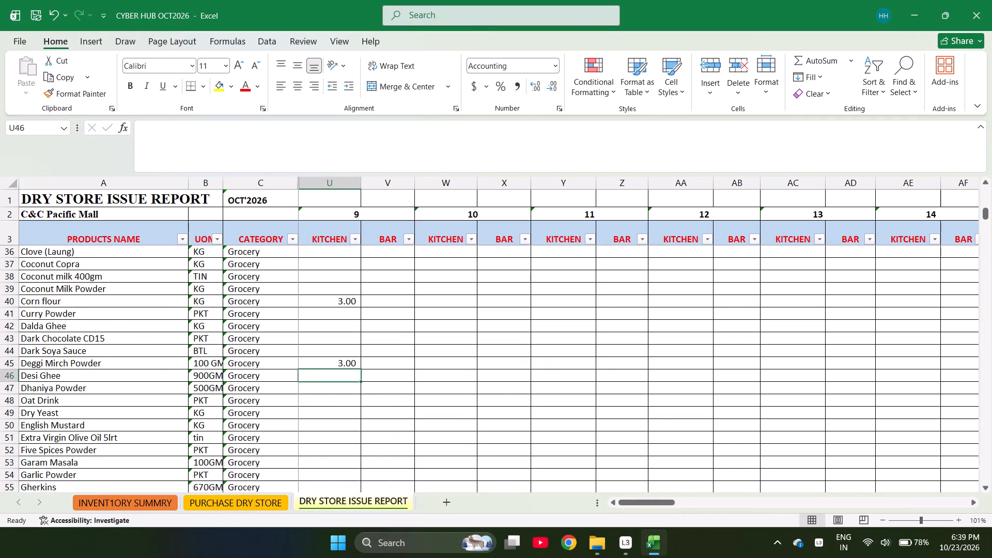
# Search for "king" until Kitchen King is found and select its day 9 Kitchen cell.
pyautogui.hotkey('ctrl', 'f')
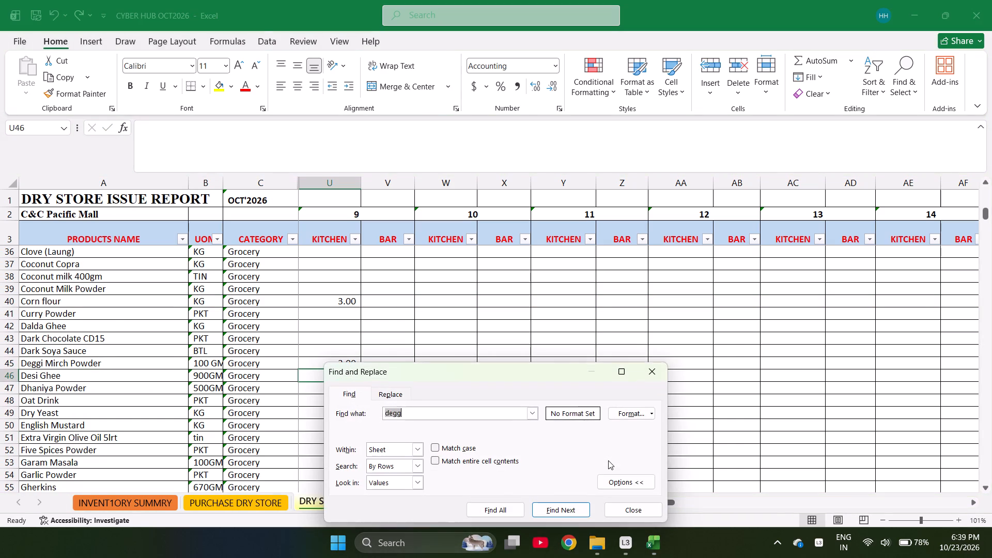
pyautogui.write('king')
pyautogui.press('Return')
pyautogui.press('Escape')
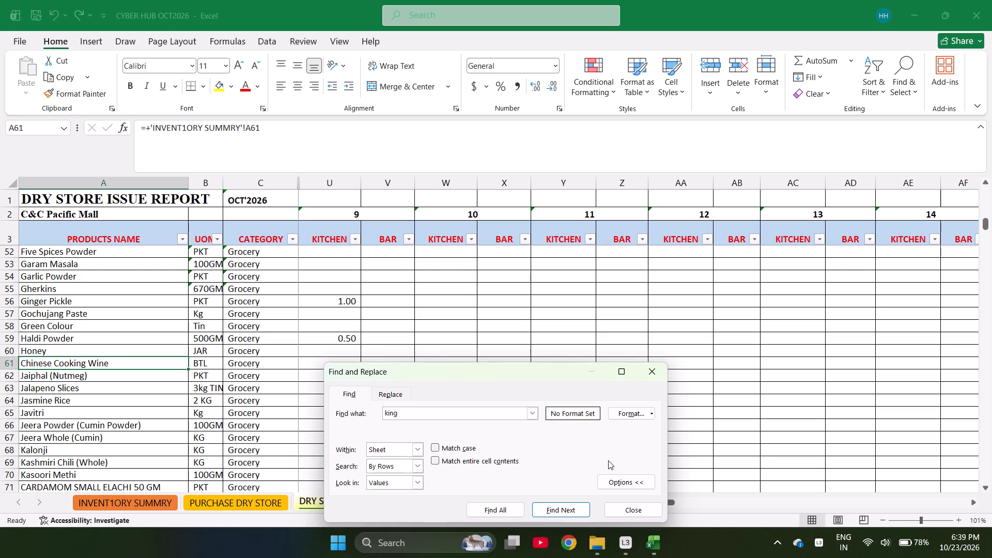
pyautogui.hotkey('ctrl', 'f')
pyautogui.press('Return')
pyautogui.press('Escape')
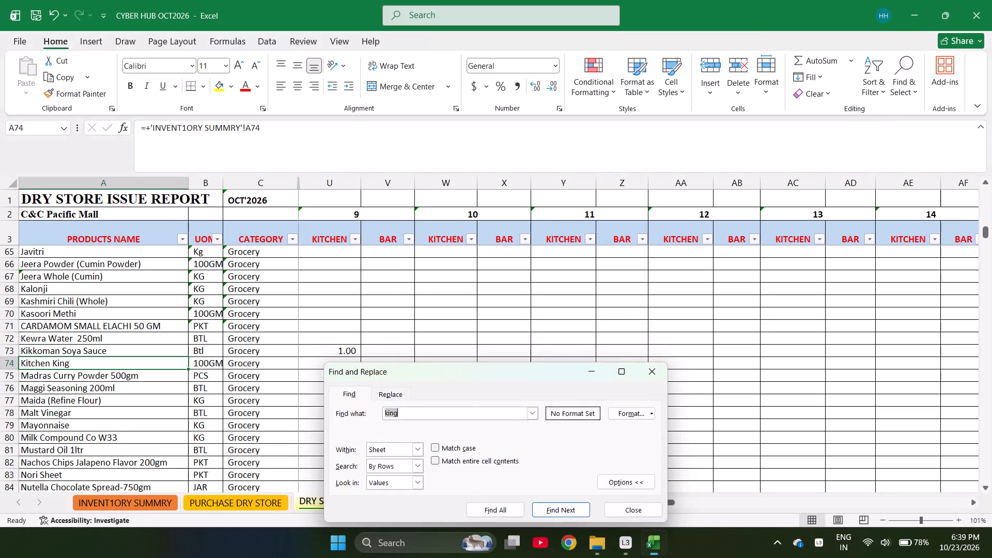
pyautogui.press('Right')
pyautogui.press('Right')
pyautogui.press('Right')
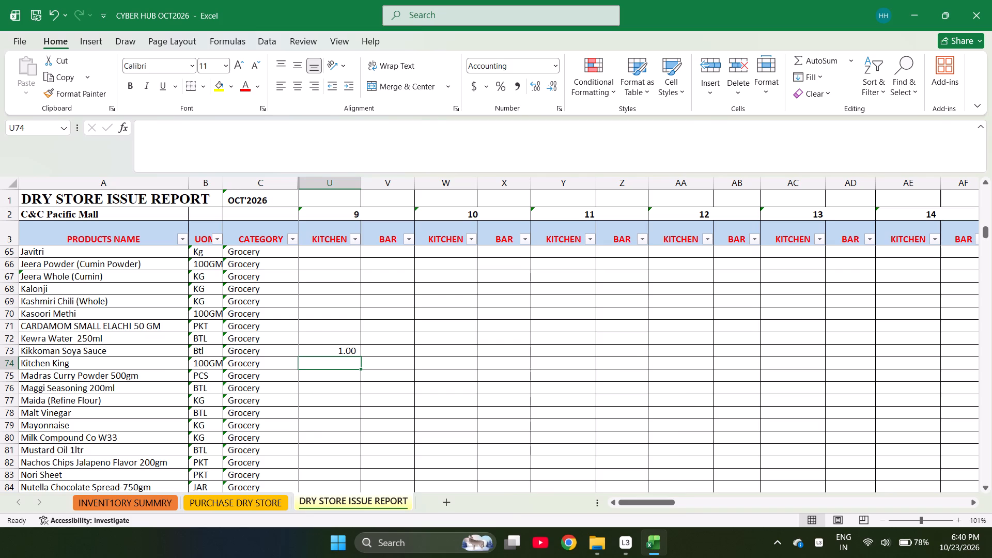
# Search for "peri" and enter 1 as the day 9 Kitchen issue for Peri Peri Premix.
pyautogui.hotkey('ctrl', 'f')
pyautogui.write('peri')
pyautogui.press('Return')
pyautogui.press('Escape')
pyautogui.press('Right')
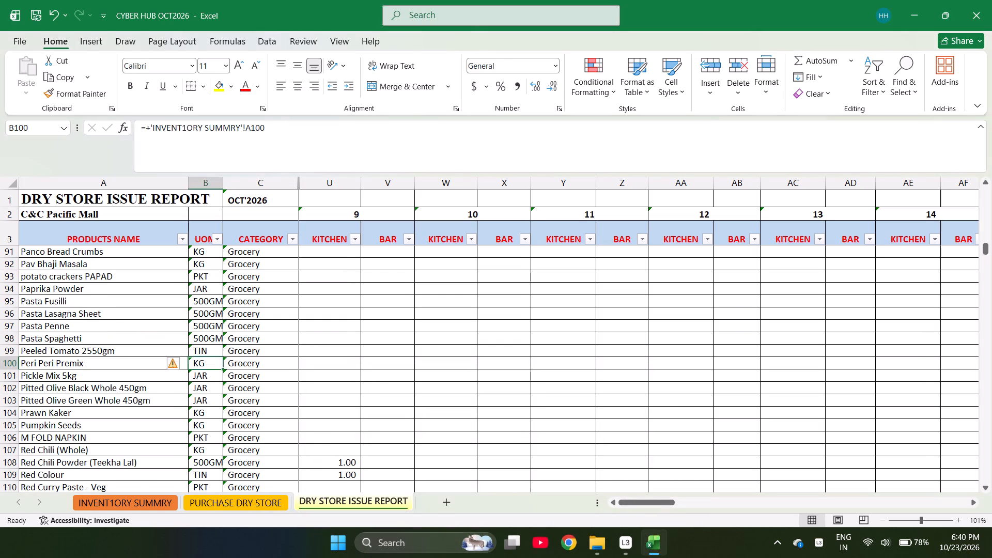
pyautogui.press('Right')
pyautogui.press('Right')
pyautogui.press('1')
pyautogui.press('Return')
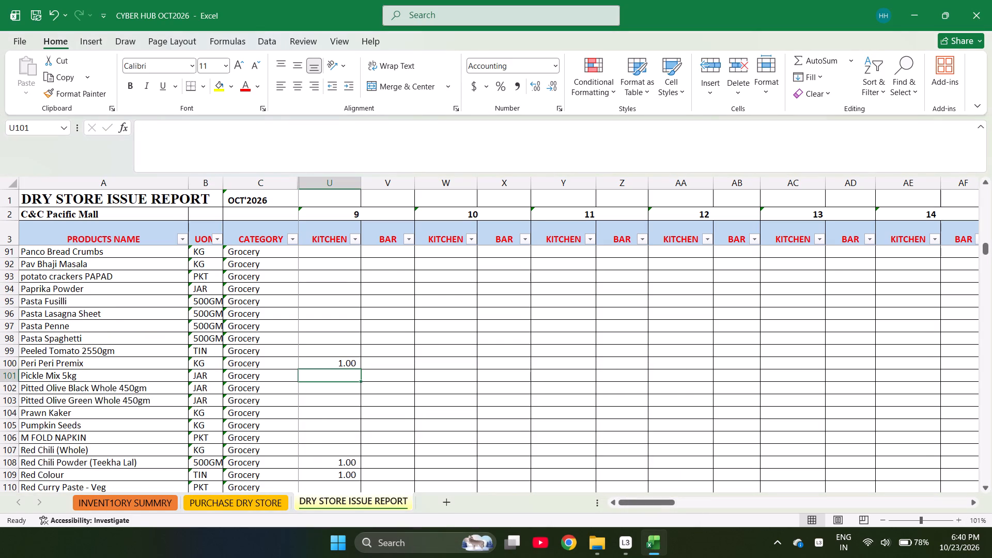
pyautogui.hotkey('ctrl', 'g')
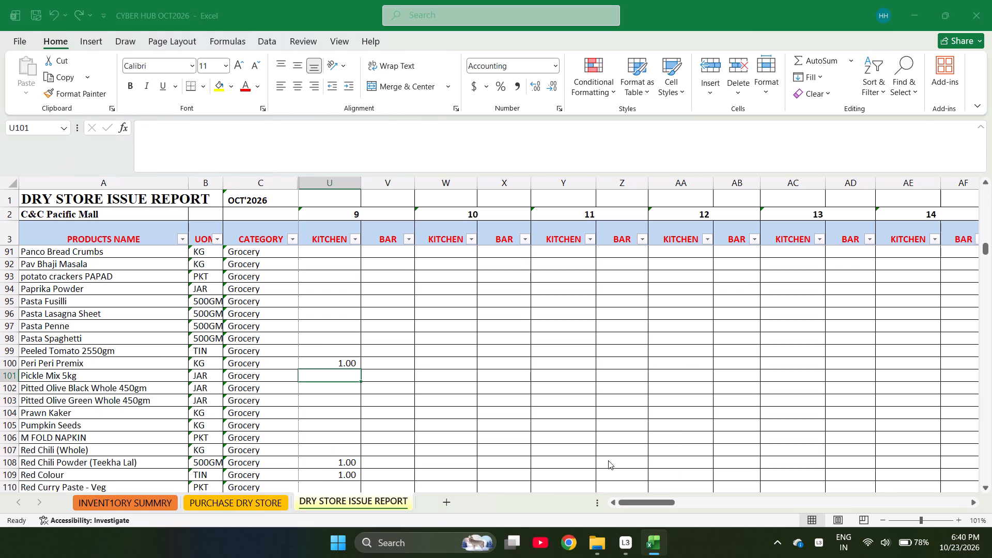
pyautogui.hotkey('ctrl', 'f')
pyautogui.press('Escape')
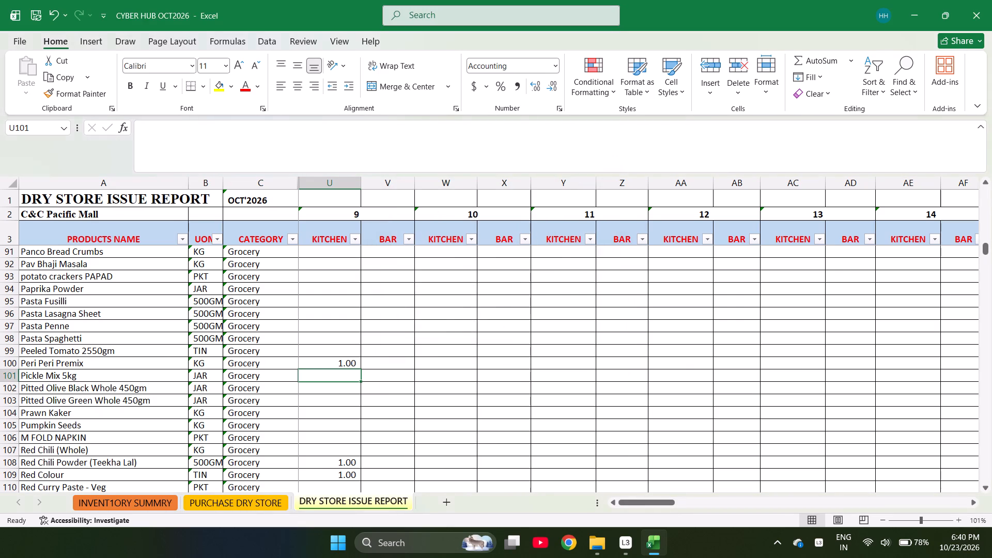
# Search for "puree" and enter 1 as the day 9 Kitchen issue for Tomato Puree.
pyautogui.hotkey('ctrl', 'f')
pyautogui.write('puree')
pyautogui.press('Return')
pyautogui.press('Escape')
pyautogui.press('Right')
pyautogui.press('Right')
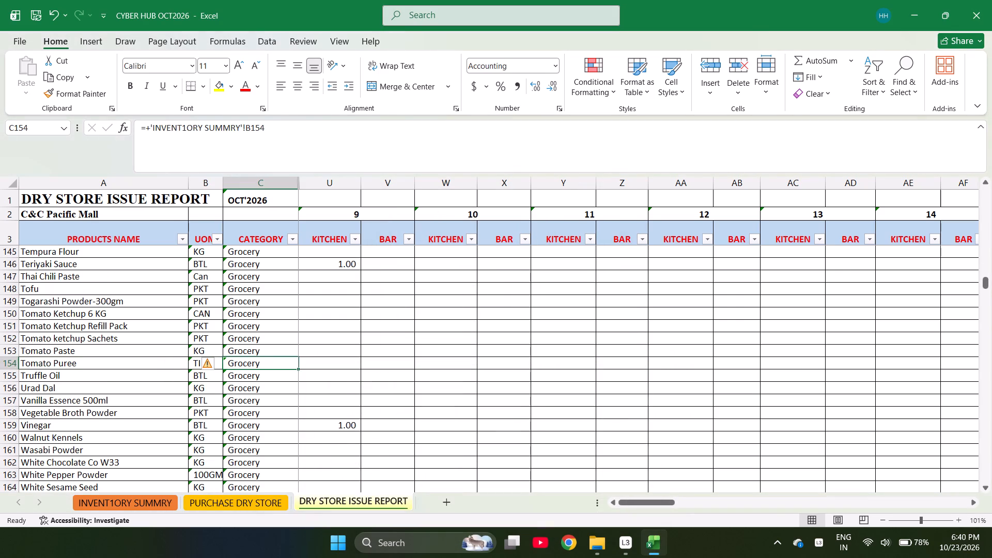
pyautogui.press('Right')
pyautogui.press('1')
pyautogui.press('Return')
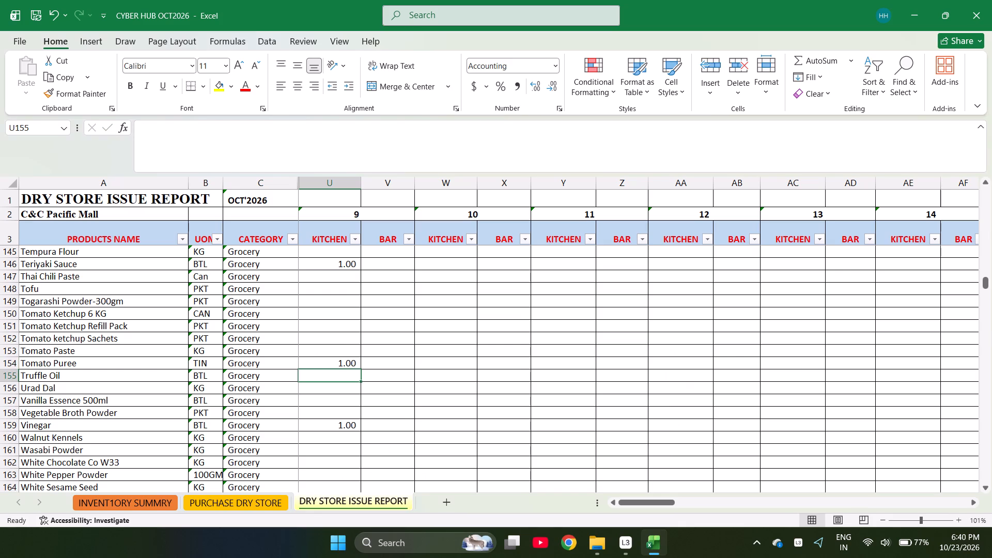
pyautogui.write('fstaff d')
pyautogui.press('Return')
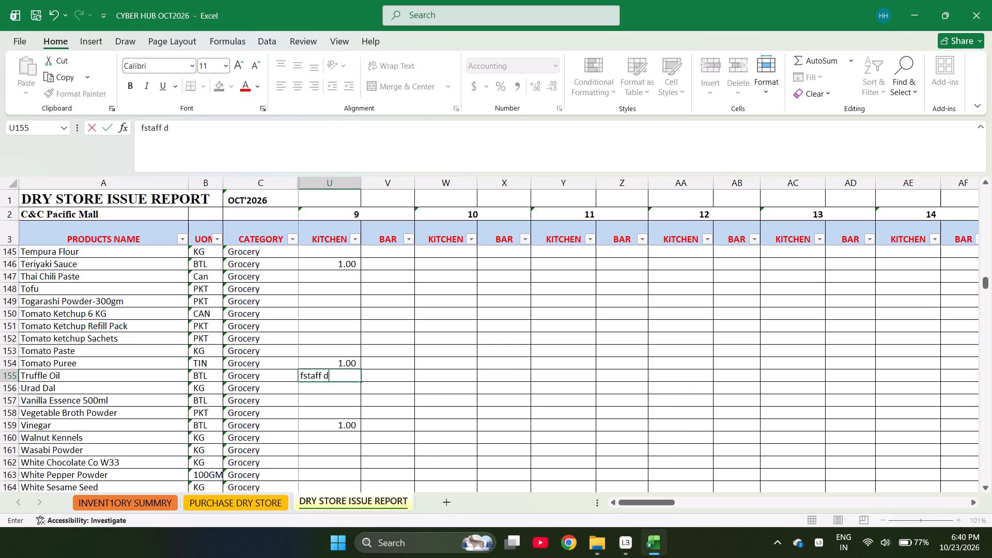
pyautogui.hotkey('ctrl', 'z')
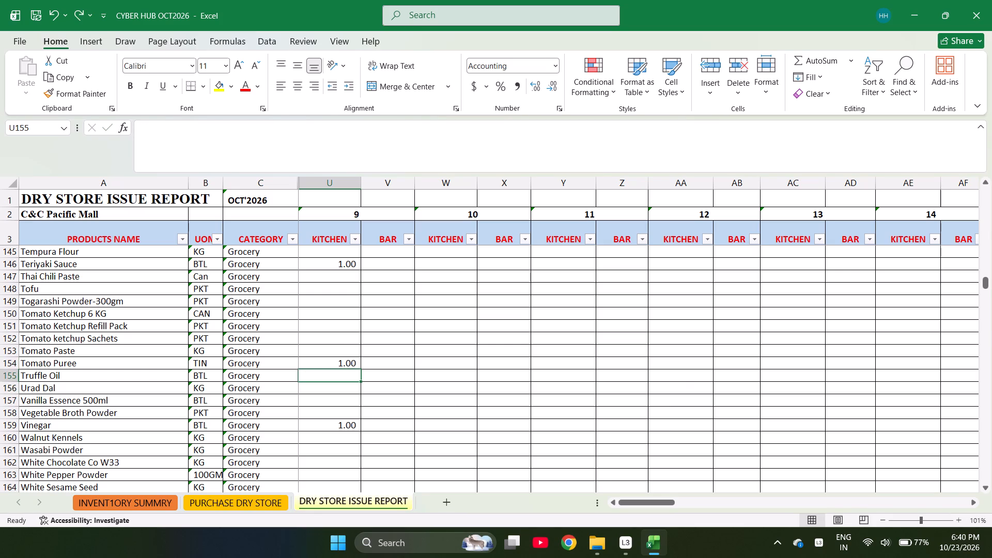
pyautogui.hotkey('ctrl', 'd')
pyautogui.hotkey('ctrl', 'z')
# Search for "staff" and enter 4 as the day 9 Kitchen issue for Staff Dal (Mix Dal).
pyautogui.hotkey('ctrl', 'f')
pyautogui.write('sataff')
pyautogui.press('BackSpace')
pyautogui.press('BackSpace')
pyautogui.press('BackSpace')
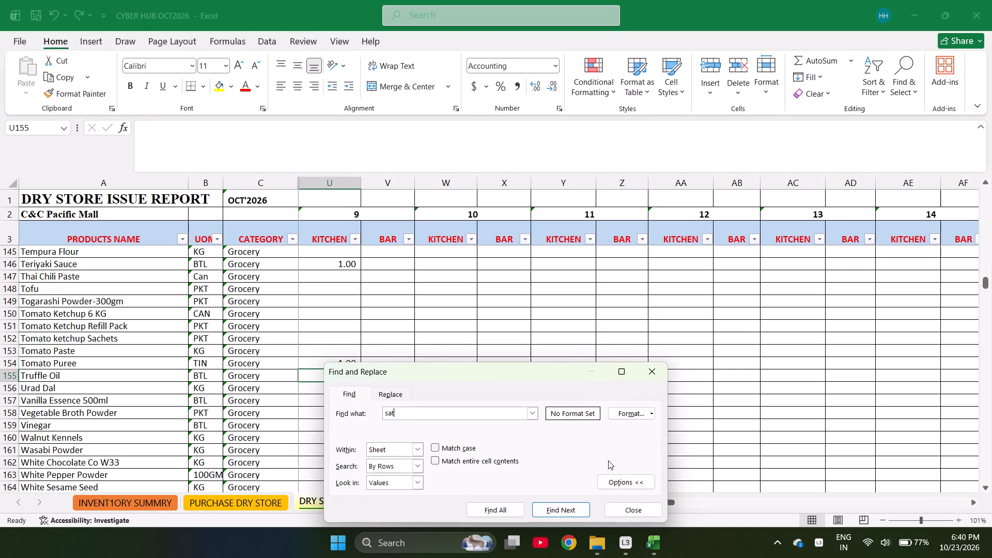
pyautogui.press('BackSpace')
pyautogui.press('BackSpace')
pyautogui.write('taff')
pyautogui.press('Return')
pyautogui.press('Escape')
pyautogui.press('Right')
pyautogui.press('Right')
pyautogui.press('Right')
pyautogui.press('Return')
pyautogui.press('Return')
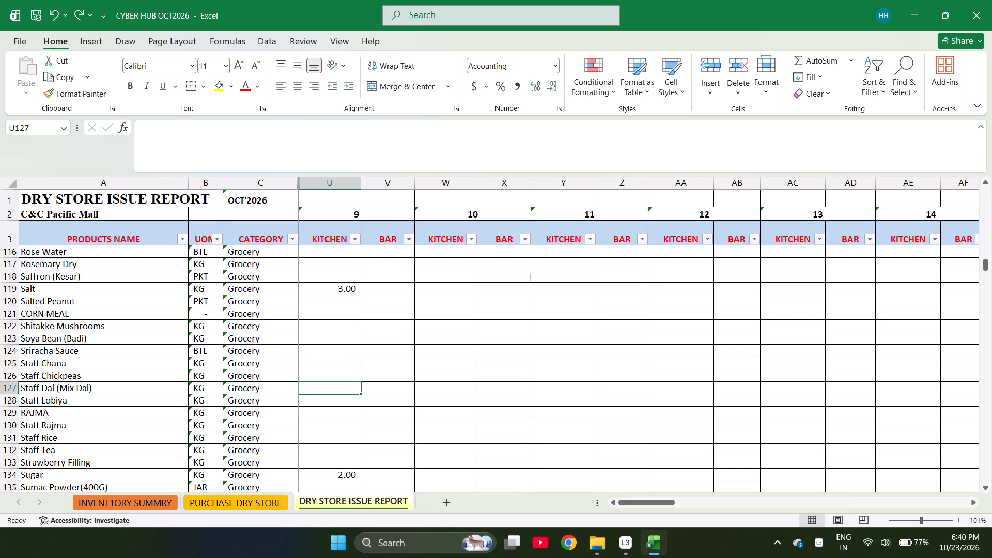
pyautogui.press('4')
pyautogui.press('Return')
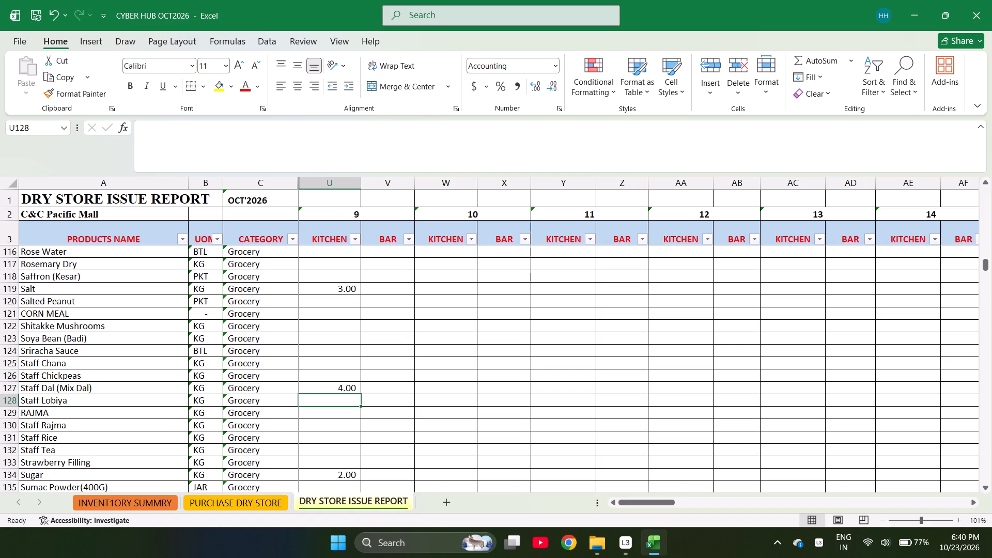
# Search for "staff r" and enter 1 as the day 9 Kitchen issue for Staff Rice.
pyautogui.hotkey('ctrl', 'f')
pyautogui.write('staff r')
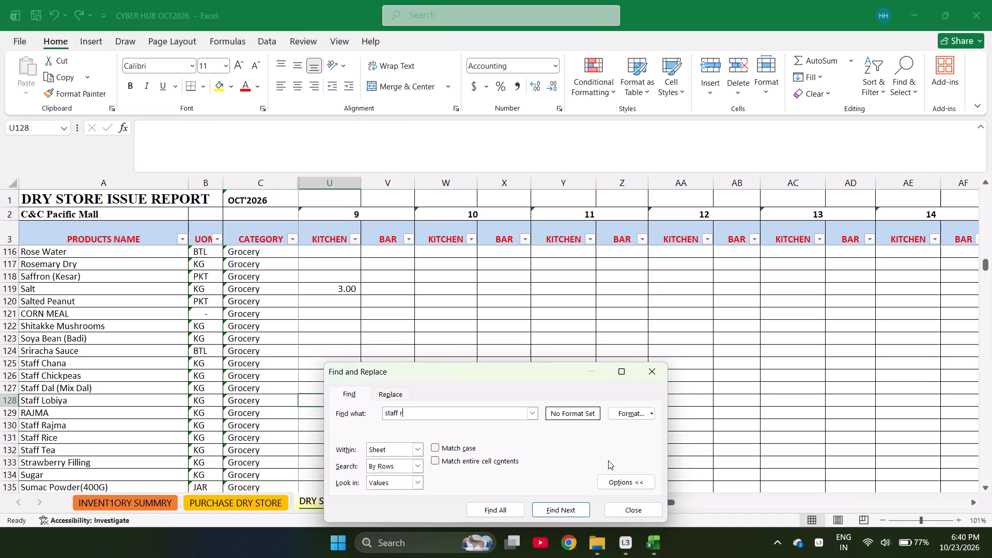
pyautogui.press('Return')
pyautogui.press('Escape')
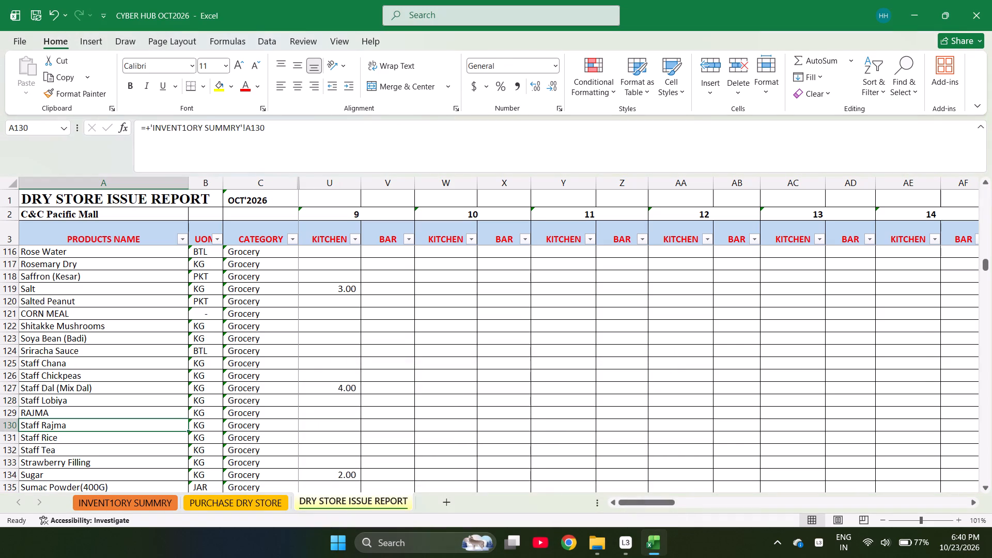
pyautogui.press('Right')
pyautogui.press('Right')
pyautogui.press('Right')
pyautogui.press('Down')
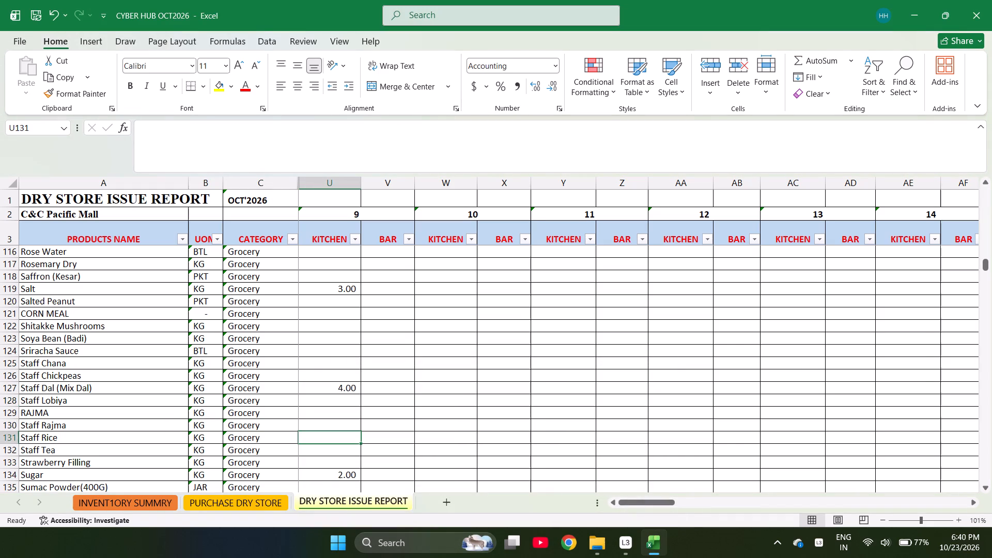
pyautogui.press('1')
pyautogui.press('Return')
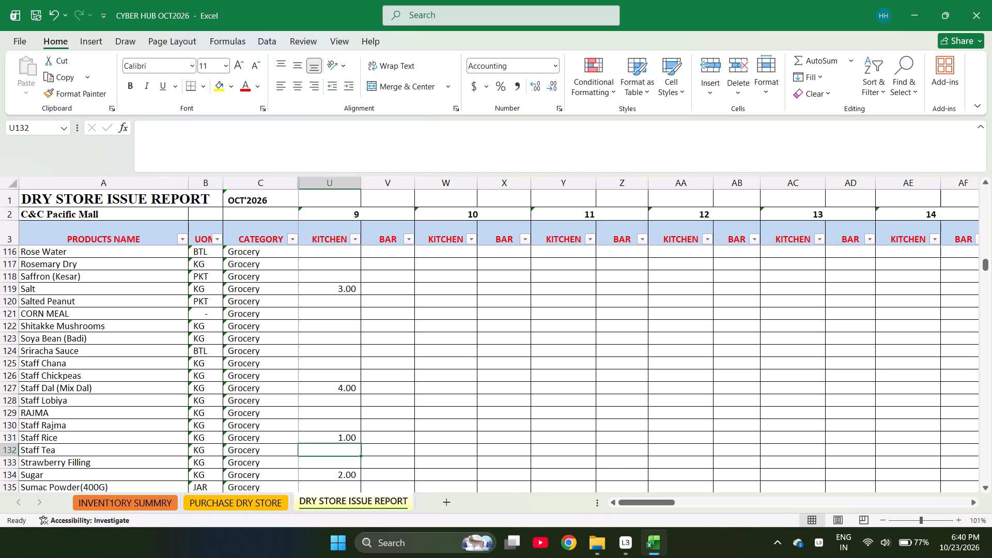
# Search for "flak" and enter 0.5 as the day 9 Kitchen issue for Chili Flakes.
pyautogui.hotkey('ctrl', 'f')
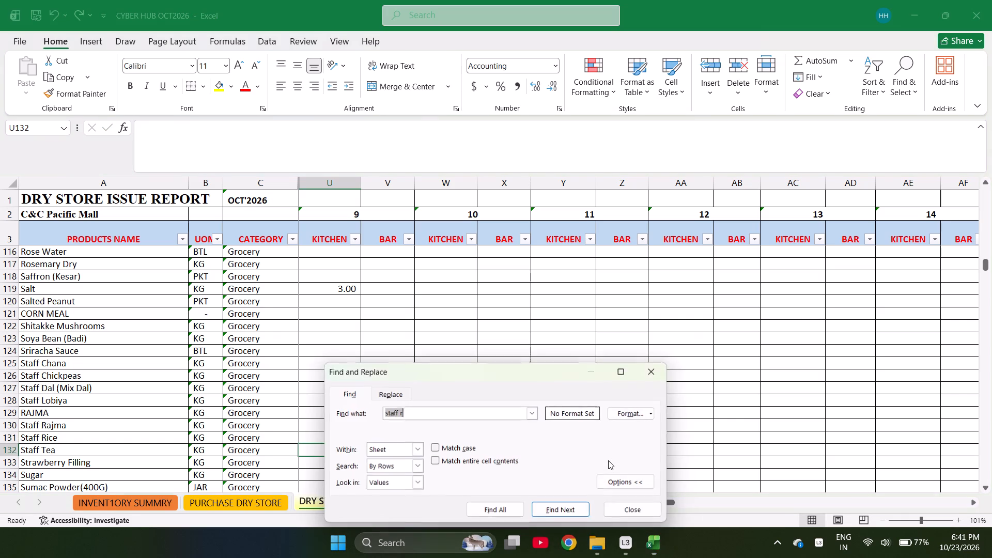
pyautogui.write('flak')
pyautogui.press('Return')
pyautogui.press('Escape')
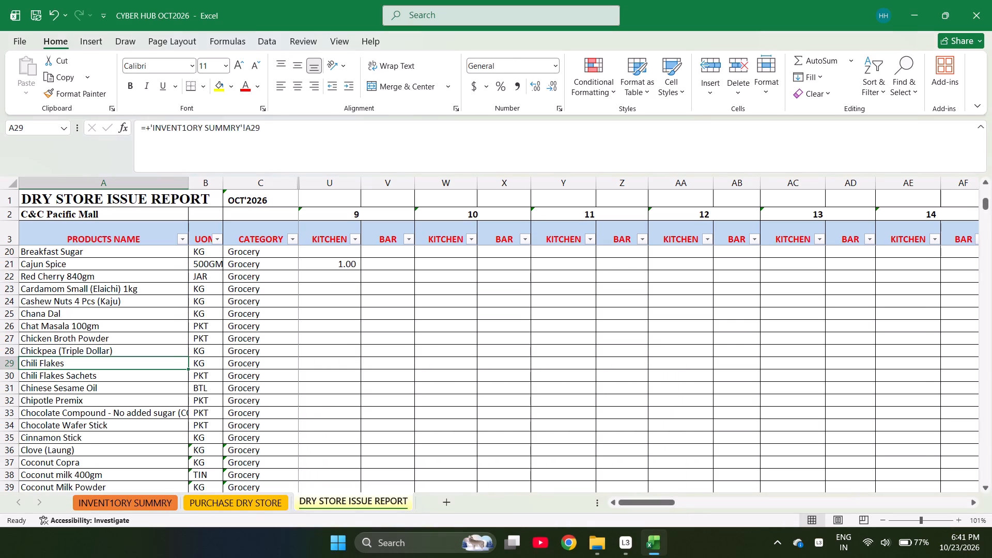
pyautogui.press('Right')
pyautogui.press('Right')
pyautogui.press('Right')
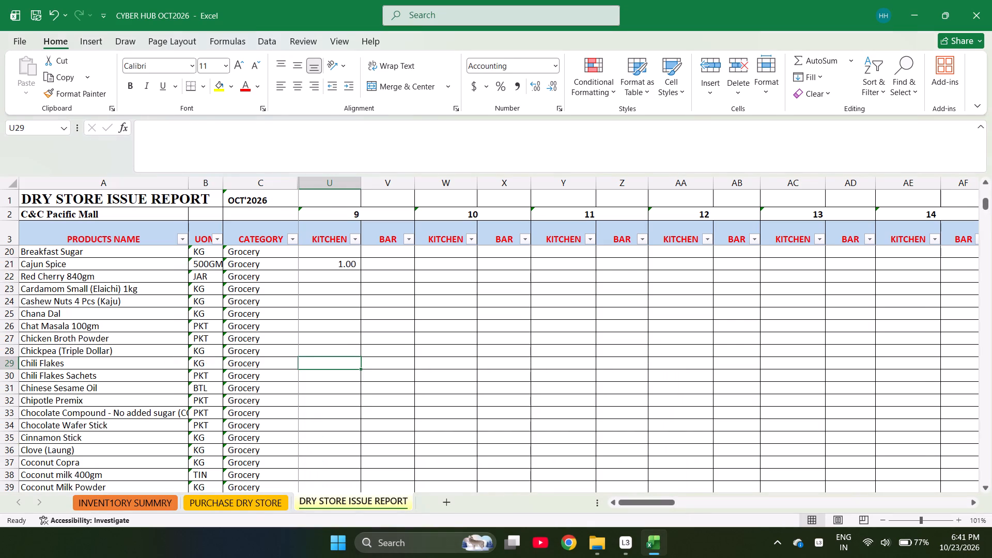
pyautogui.press('1')
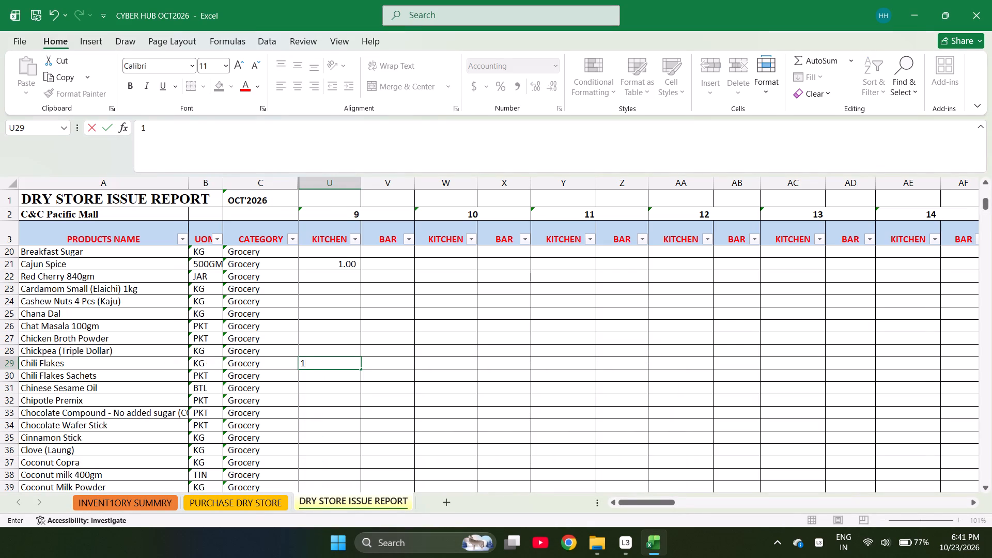
pyautogui.press('Escape')
pyautogui.write('0.5')
pyautogui.press('Return')
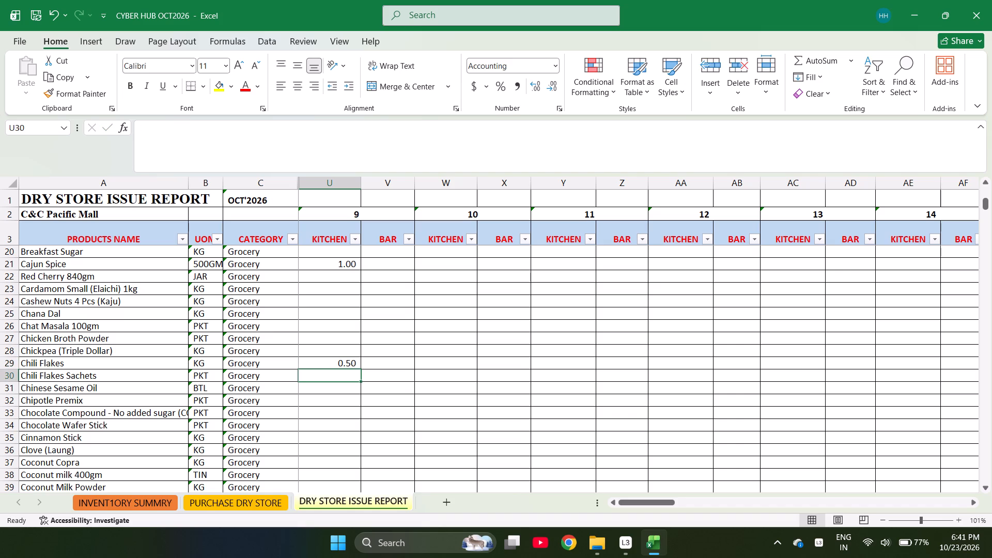
# Search for "jala" and enter 1 as the day 9 Kitchen issue for Jalapeno Slices.
pyautogui.hotkey('ctrl', 'f')
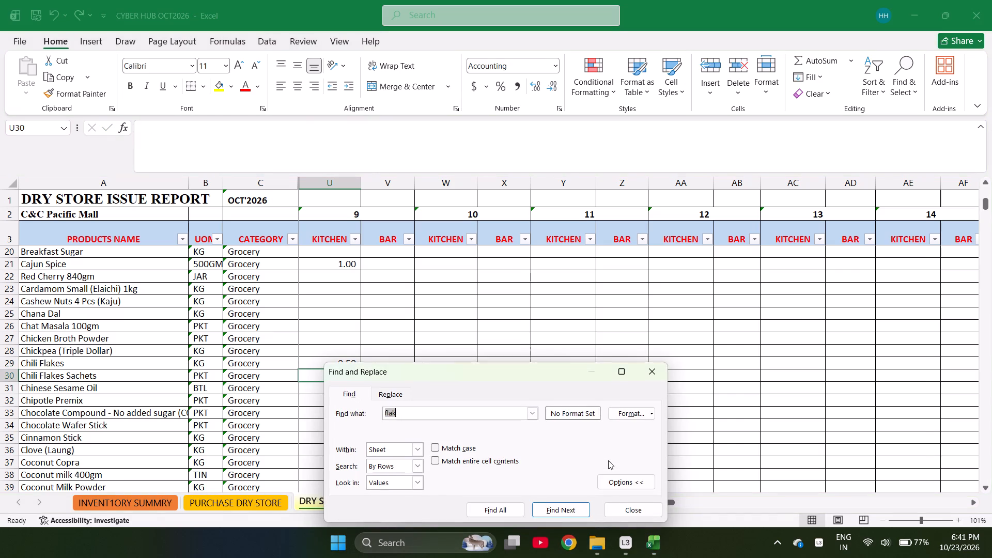
pyautogui.write('jala')
pyautogui.press('Return')
pyautogui.press('Escape')
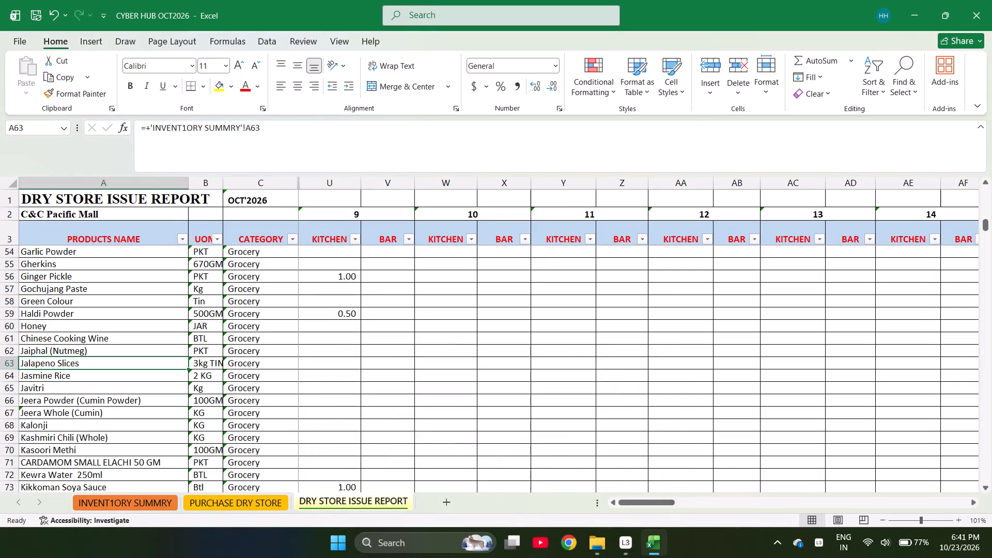
pyautogui.press('Right')
pyautogui.press('Right')
pyautogui.press('Right')
pyautogui.press('1')
pyautogui.press('Return')
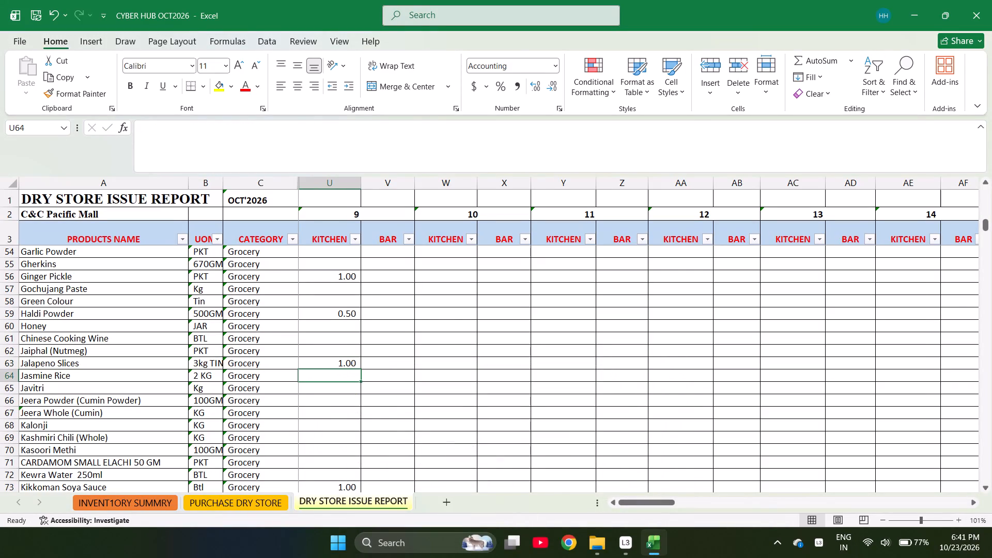
# Search for "nut" and enter 1 as the day 9 Kitchen issue for Nutella Chocolate Spread-750gm.
pyautogui.hotkey('ctrl', 'f')
pyautogui.write('nut')
pyautogui.press('Return')
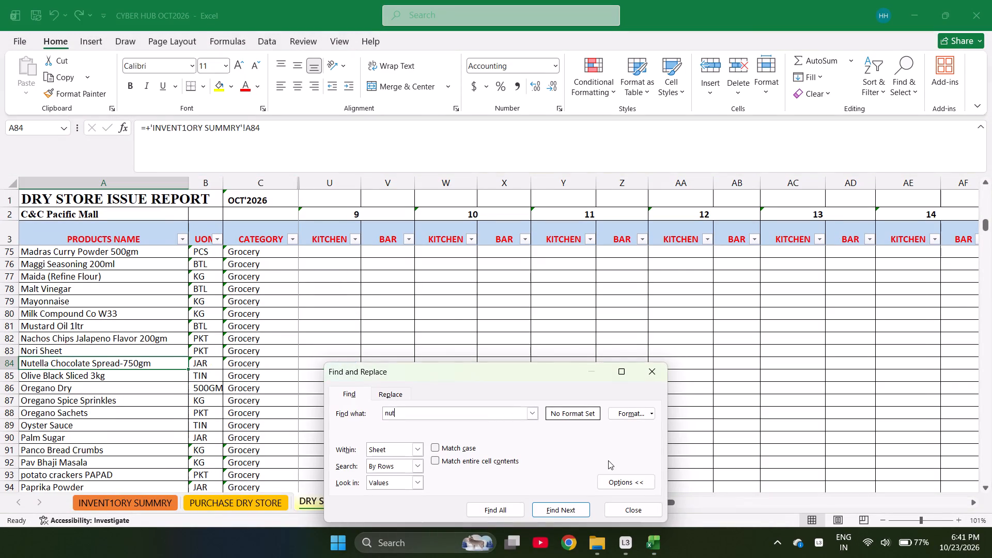
pyautogui.press('Escape')
pyautogui.press('Right')
pyautogui.press('Right')
pyautogui.press('Right')
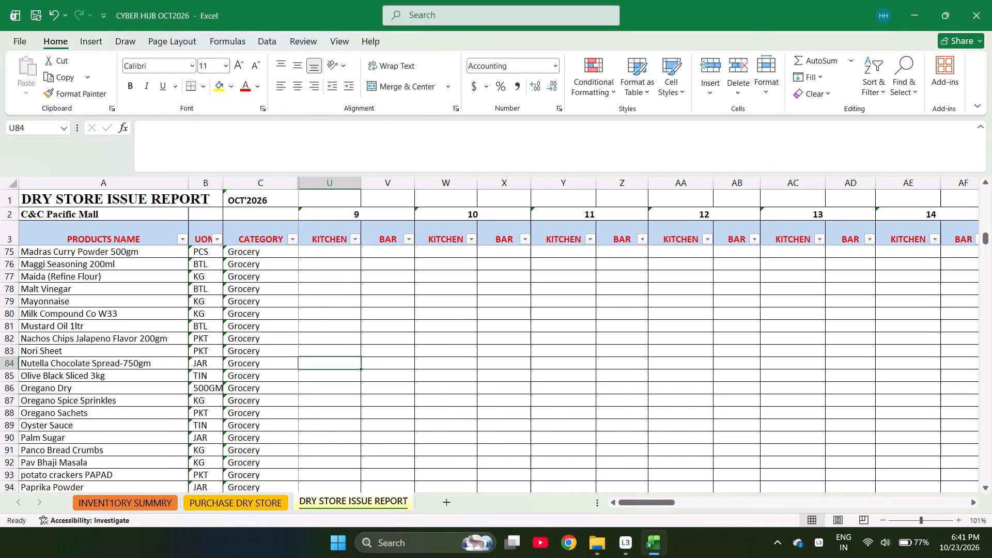
pyautogui.press('1')
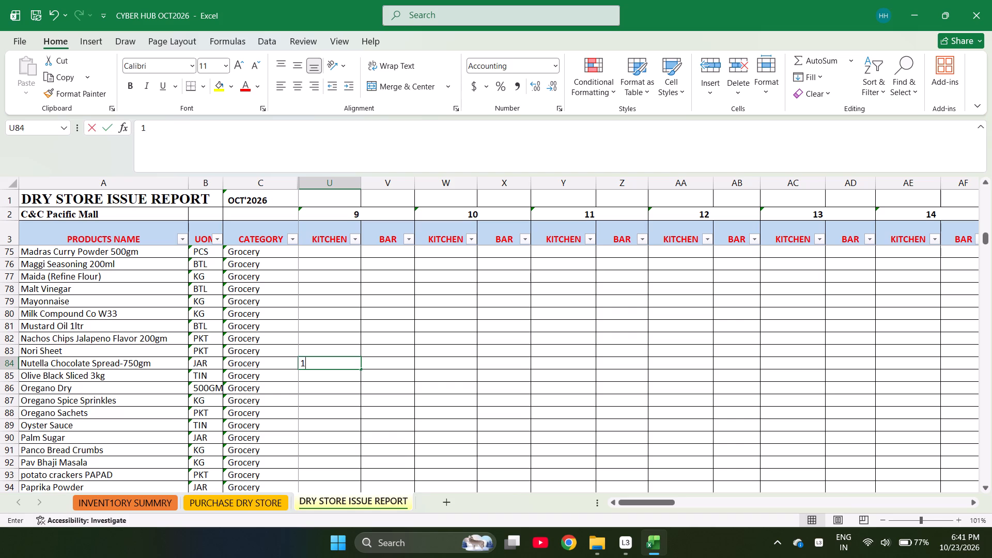
pyautogui.press('Return')
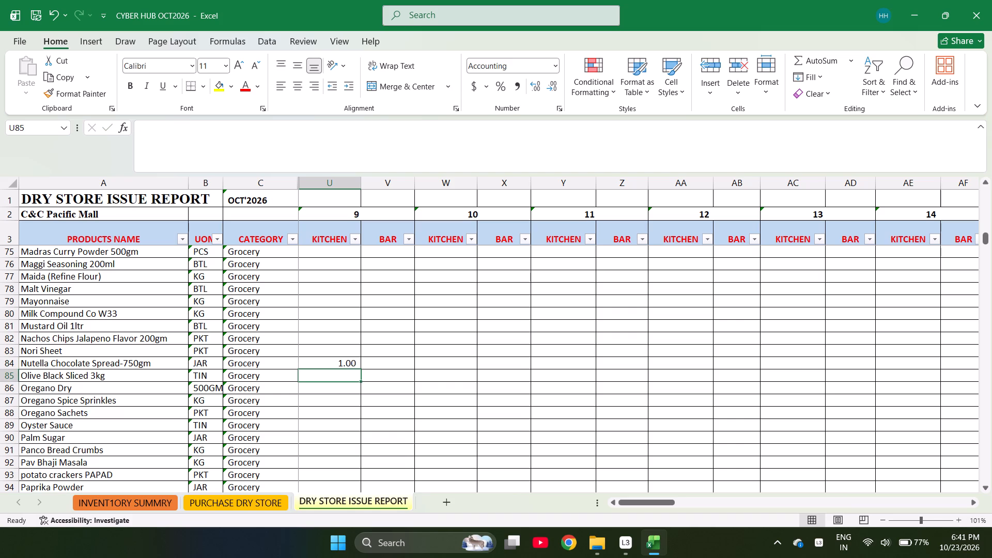
# Search for "nachos" and enter 12 as the day 9 Kitchen issue for Nachos Chips Jalapeno Flavor 200gm.
pyautogui.hotkey('ctrl', 'f')
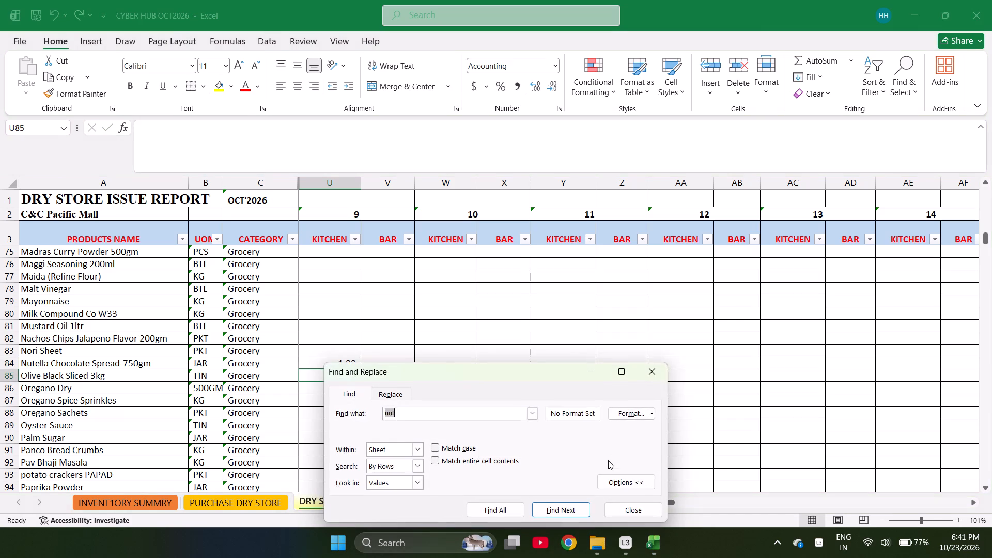
pyautogui.write('nachos')
pyautogui.press('Return')
pyautogui.press('Escape')
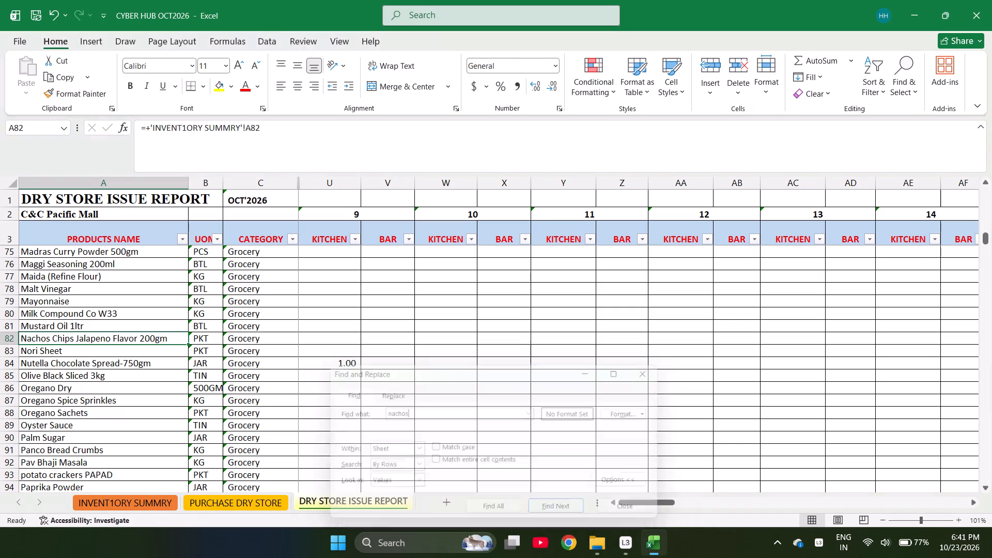
pyautogui.press('Right')
pyautogui.press('Right')
pyautogui.press('Right')
pyautogui.write('12')
pyautogui.press('Return')
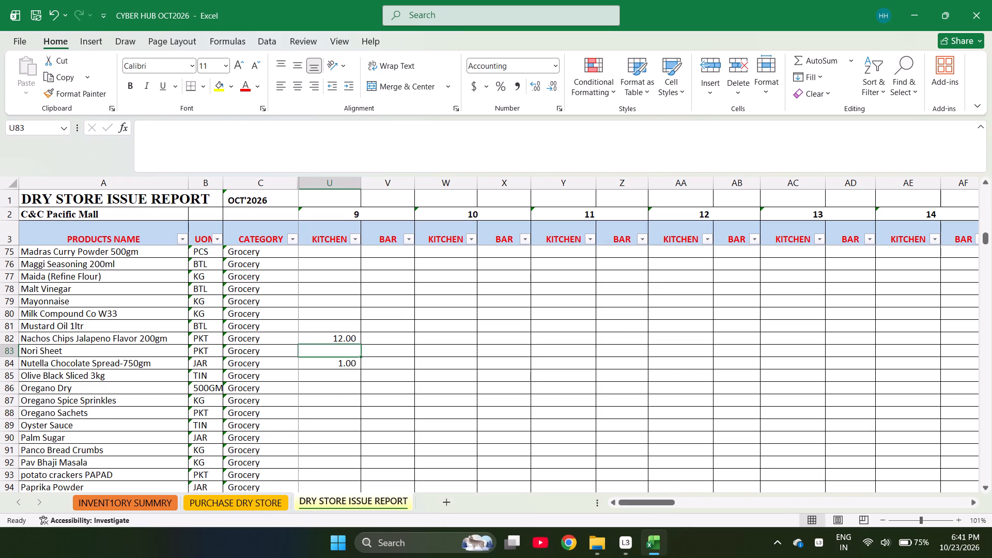
# Search for "olive" and enter 1 as the day 9 Kitchen issue for Olive Black Sliced 3kg.
pyautogui.hotkey('ctrl', 'f')
pyautogui.write('olive')
pyautogui.press('Return')
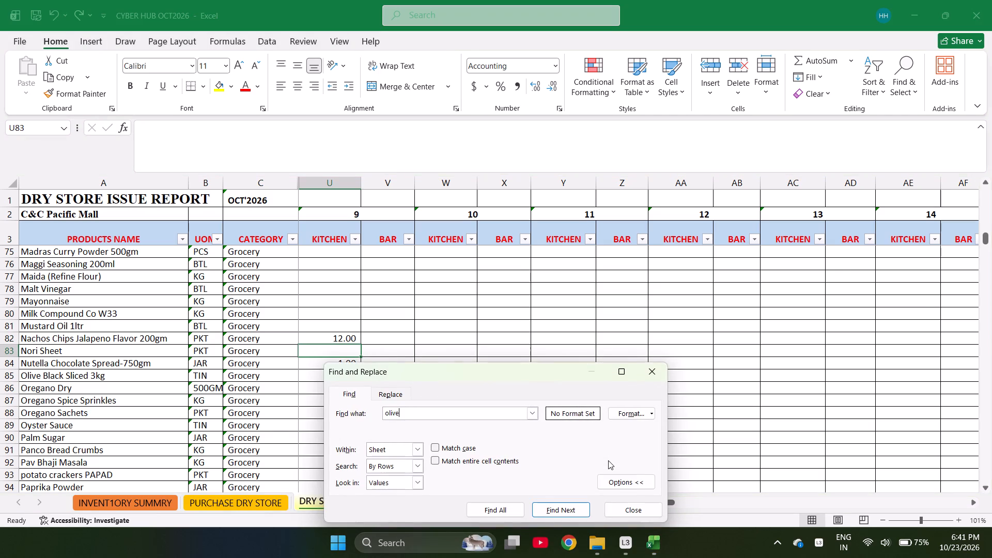
pyautogui.press('Escape')
pyautogui.press('Right')
pyautogui.press('Right')
pyautogui.press('Right')
pyautogui.press('1')
pyautogui.press('Return')
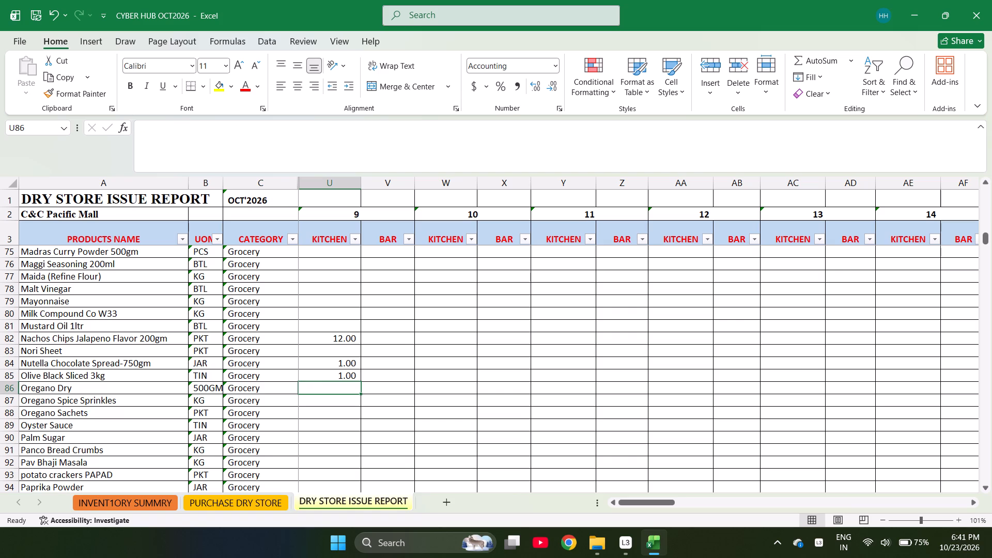
# Search for "ref" and enter 1 as the day 9 Kitchen issue for Refined Oil (Soya) 13kg.
pyautogui.hotkey('ctrl', 'f')
pyautogui.write('ref')
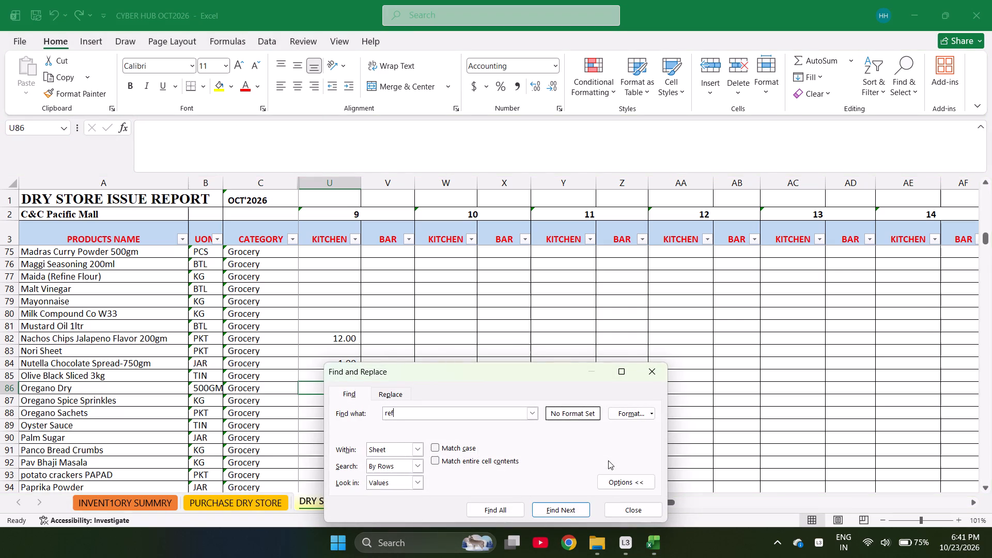
pyautogui.press('Return')
pyautogui.press('Escape')
pyautogui.press('Right')
pyautogui.press('Right')
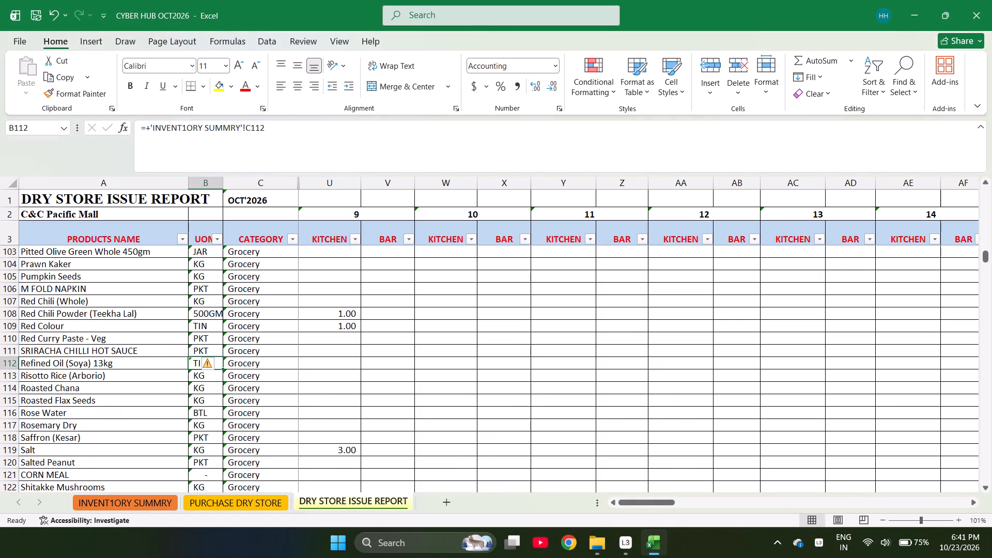
pyautogui.press('Right')
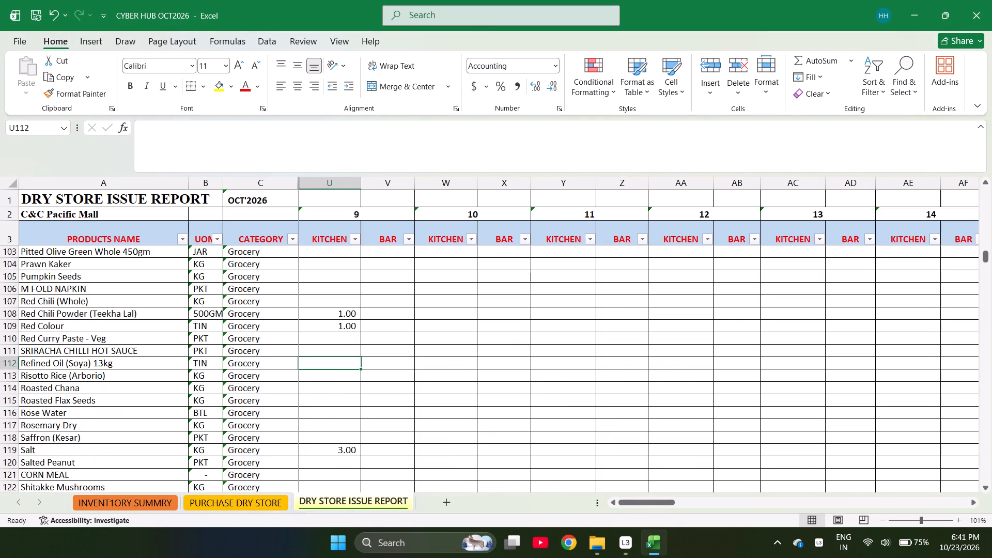
pyautogui.press('1')
pyautogui.press('Return')
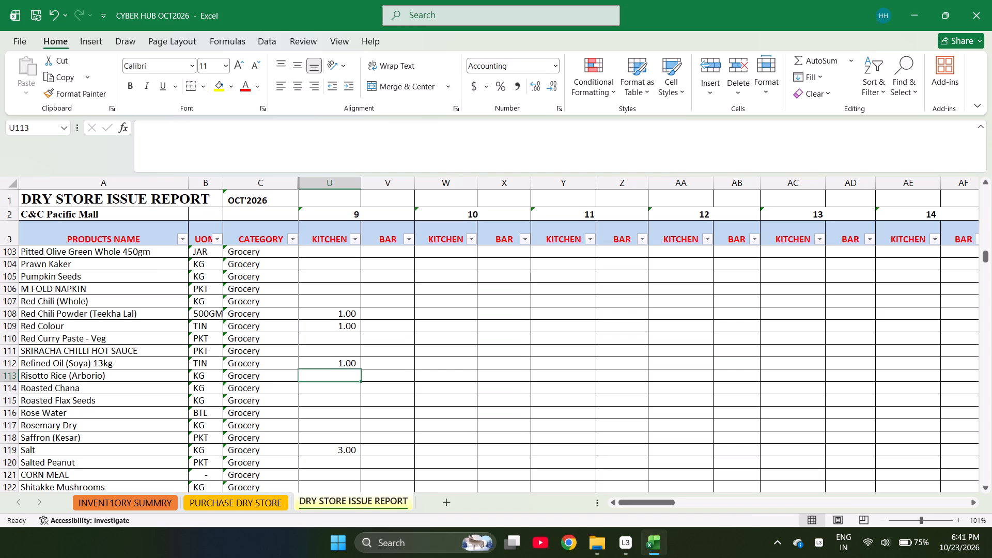
# Search for "panco" and enter 3 as the day 9 Kitchen issue for Panco Bread Crumbs.
pyautogui.hotkey('ctrl', 'f')
pyautogui.write('panco')
pyautogui.press('Return')
pyautogui.press('Escape')
pyautogui.press('Right')
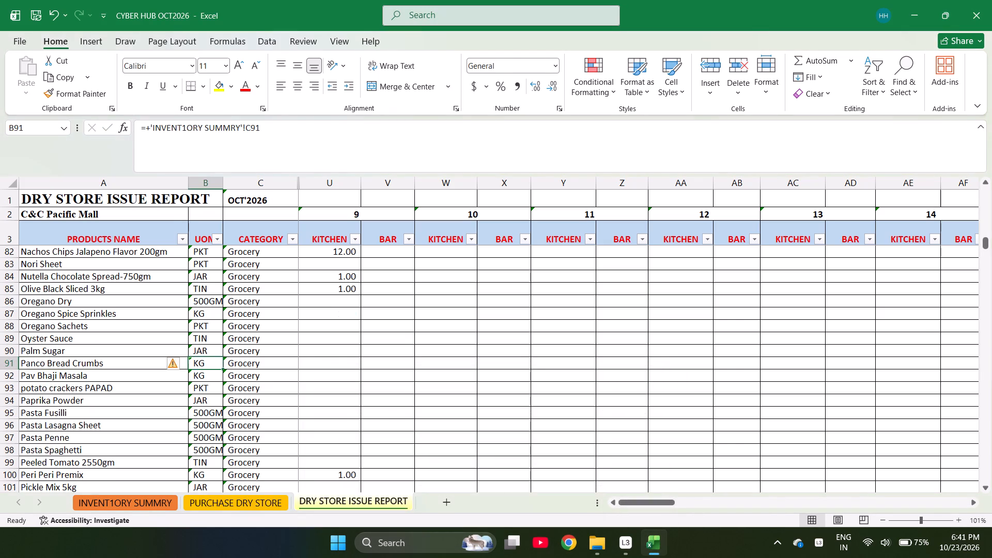
pyautogui.press('Right')
pyautogui.press('Right')
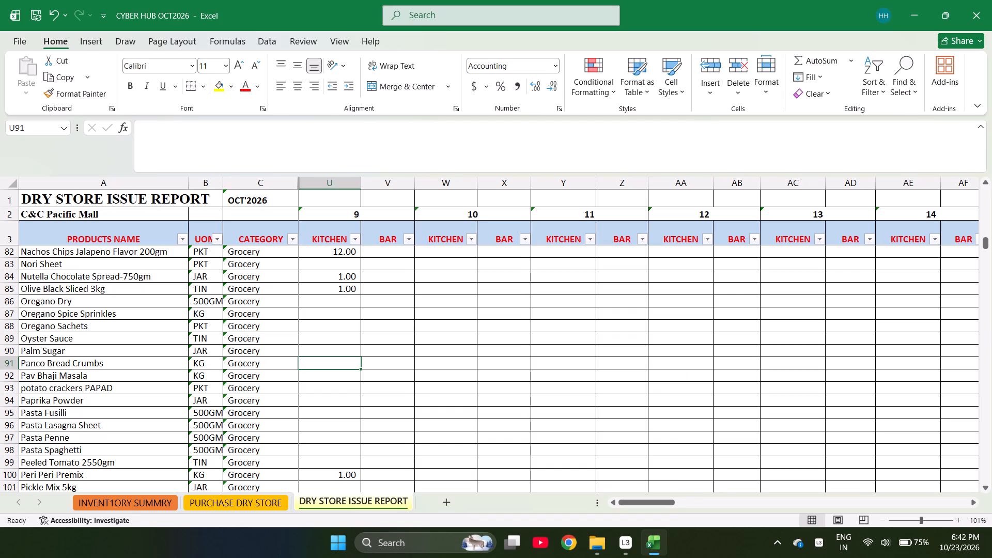
pyautogui.press('3')
pyautogui.press('Return')
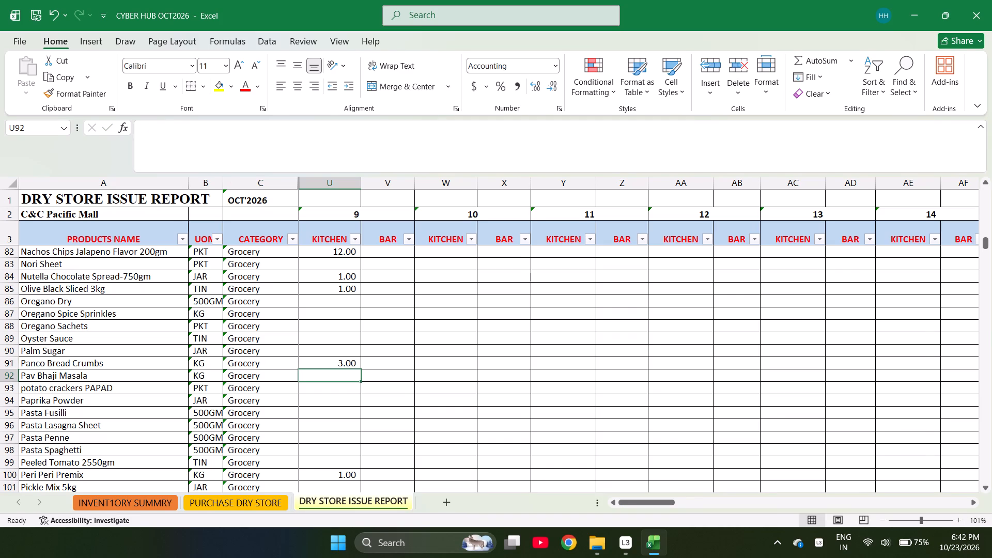
# Search for "pasta p" and enter 10 as the day 9 Kitchen issue for Pasta Penne.
pyautogui.hotkey('ctrl', 'f')
pyautogui.write('pasta p')
pyautogui.press('Return')
pyautogui.press('Escape')
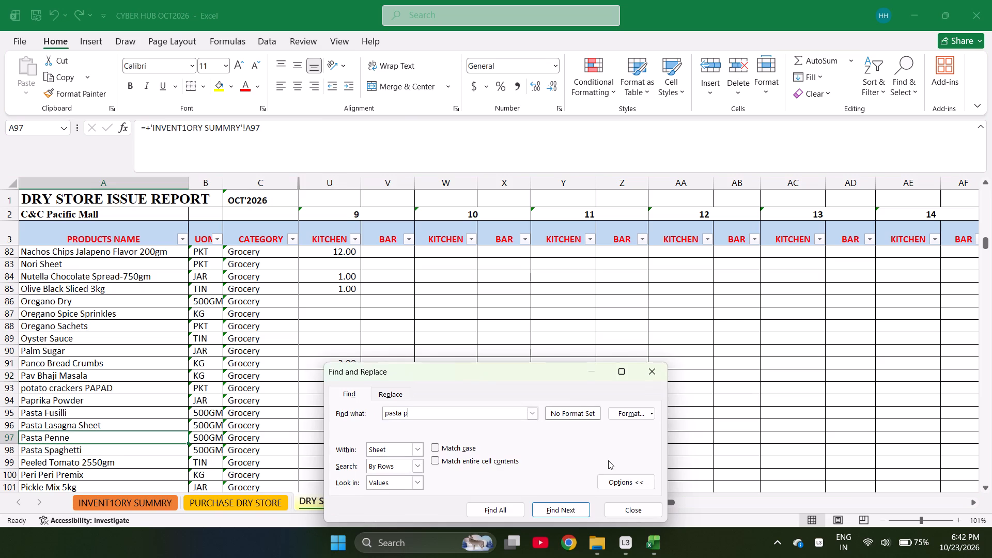
pyautogui.press('Right')
pyautogui.press('Right')
pyautogui.press('Right')
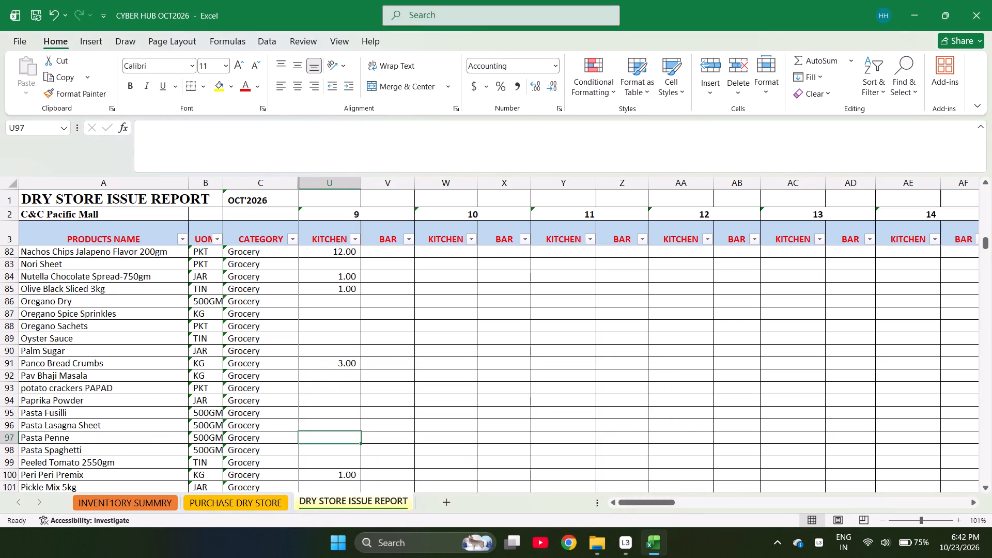
pyautogui.write('10')
pyautogui.press('Return')
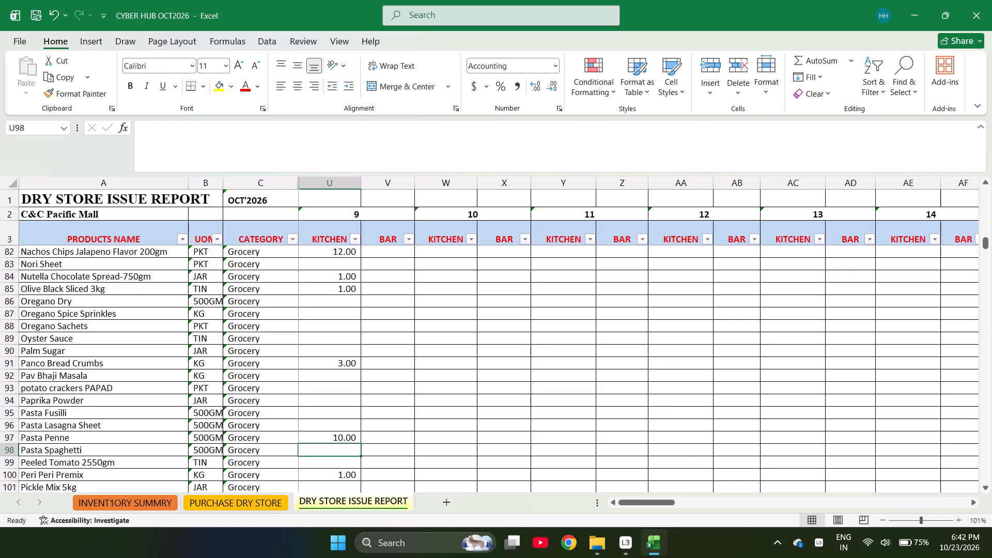
# Search for "fus" and enter 2 as the day 9 Kitchen issue for Pasta Fusilli.
pyautogui.hotkey('ctrl', 'f')
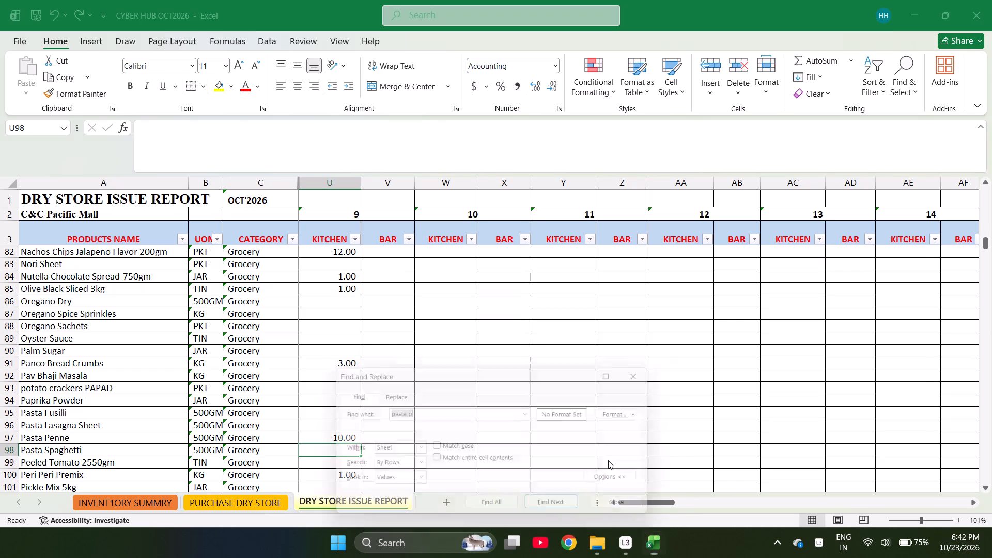
pyautogui.write('fus')
pyautogui.press('Return')
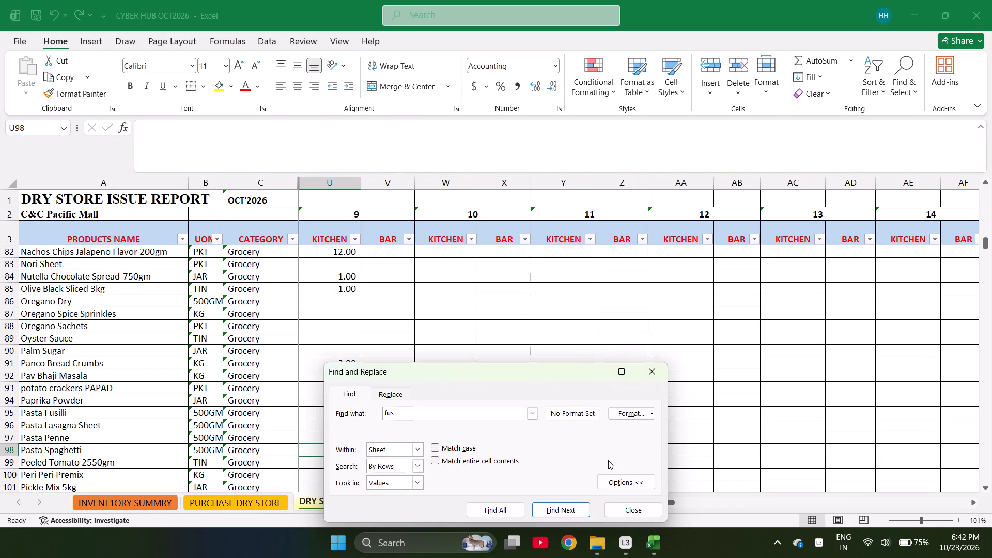
pyautogui.press('Escape')
pyautogui.press('Right')
pyautogui.press('Right')
pyautogui.press('Right')
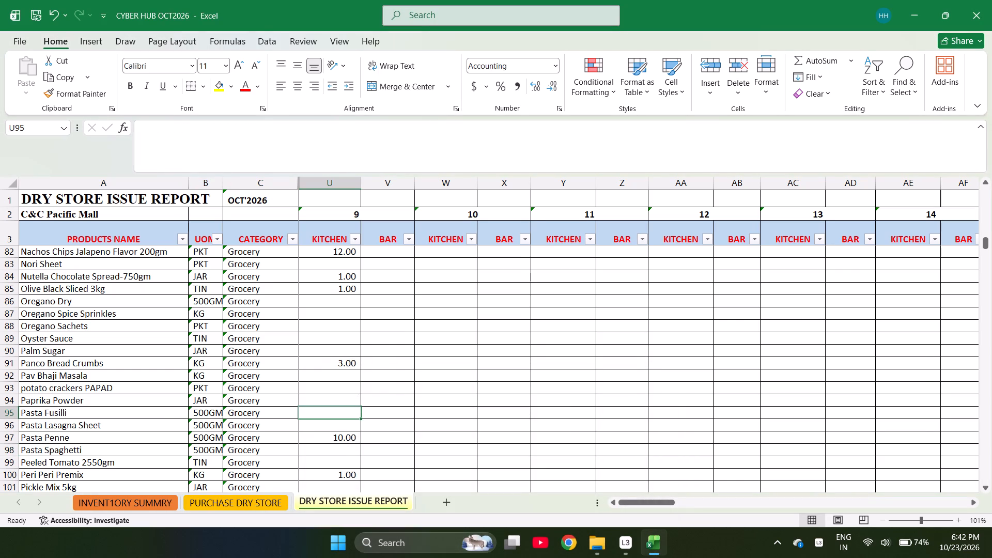
pyautogui.press('2')
pyautogui.press('Return')
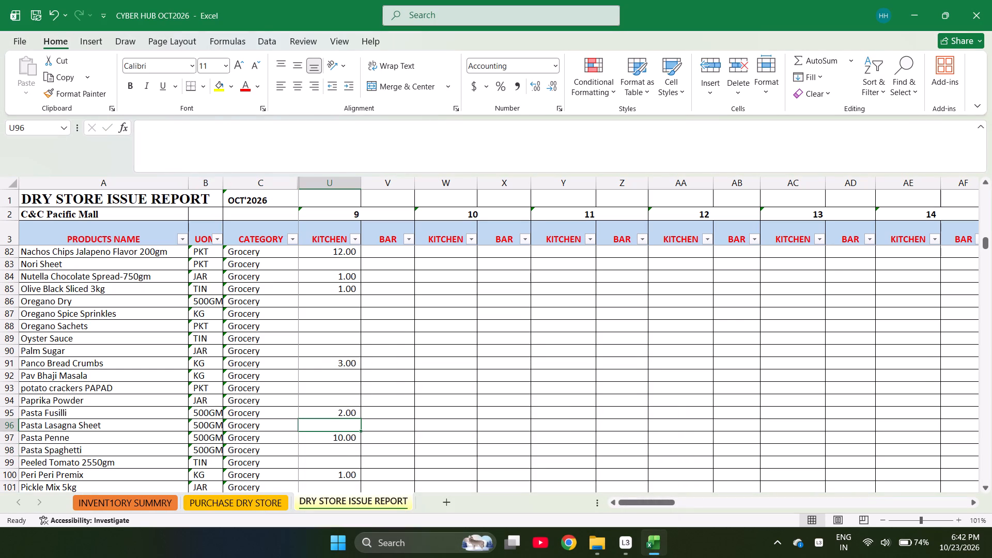
# Enter 3 as the day 9 Kitchen issue for Pasta Spaghetti.
pyautogui.hotkey('ctrl', 'f')
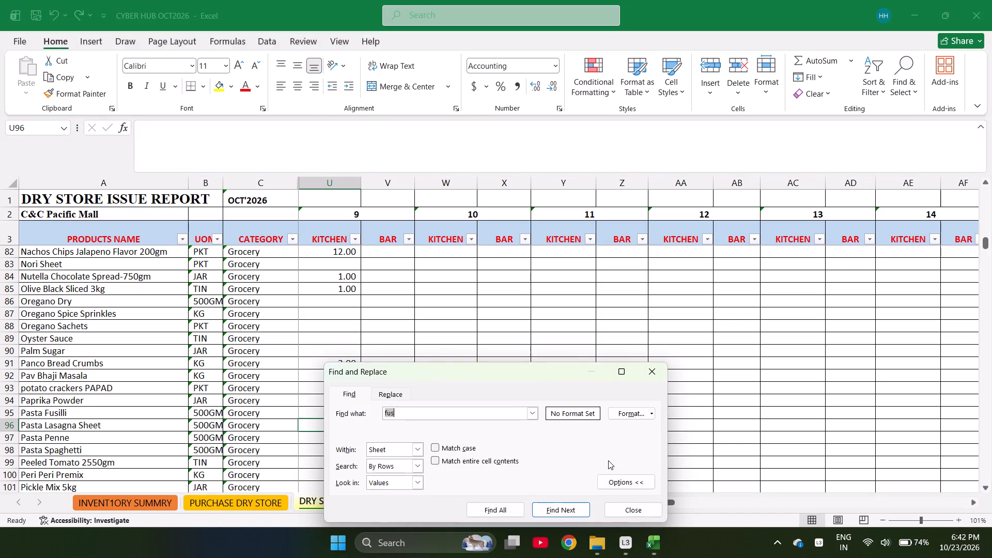
pyautogui.press('Escape')
pyautogui.press('Down')
pyautogui.press('Down')
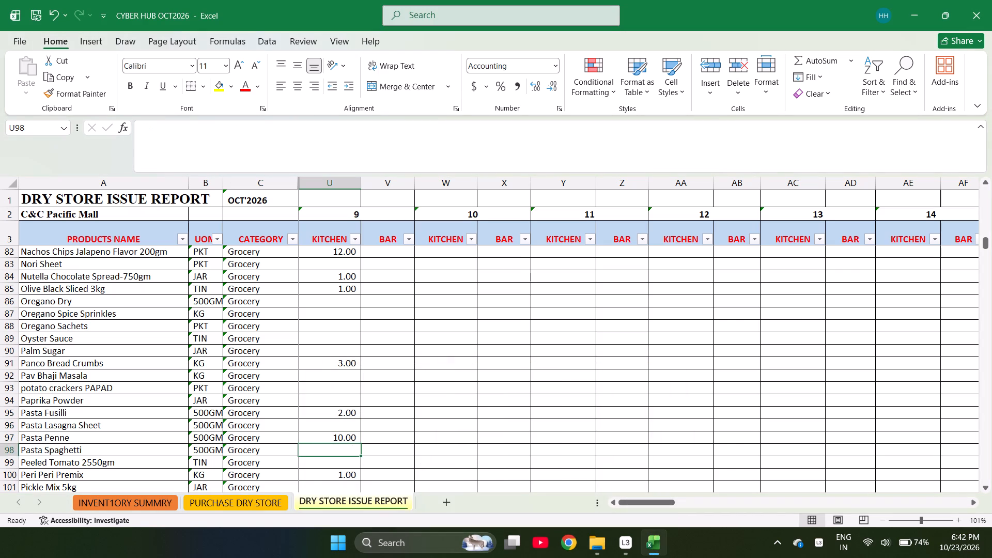
pyautogui.press('3')
pyautogui.press('Return')
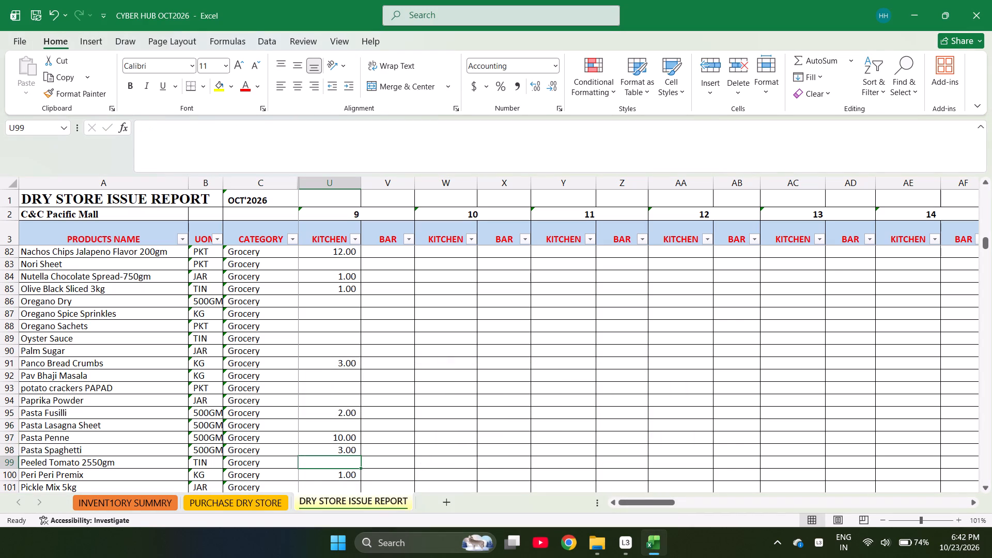
# Search for "paprika" and enter 1 as the day 9 Kitchen issue for Paprika Powder.
pyautogui.hotkey('ctrl', 'f')
pyautogui.write('paprika')
pyautogui.press('Return')
pyautogui.press('Escape')
pyautogui.hotkey('ctrl', 'f')
pyautogui.press('Return')
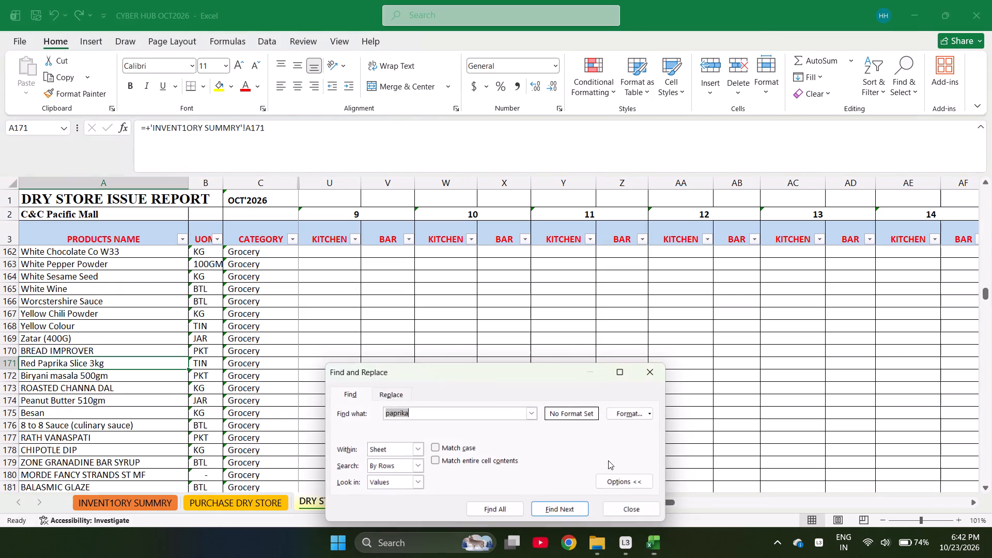
pyautogui.press('Escape')
pyautogui.press('Right')
pyautogui.press('Right')
pyautogui.press('Right')
pyautogui.press('1')
pyautogui.press('Return')
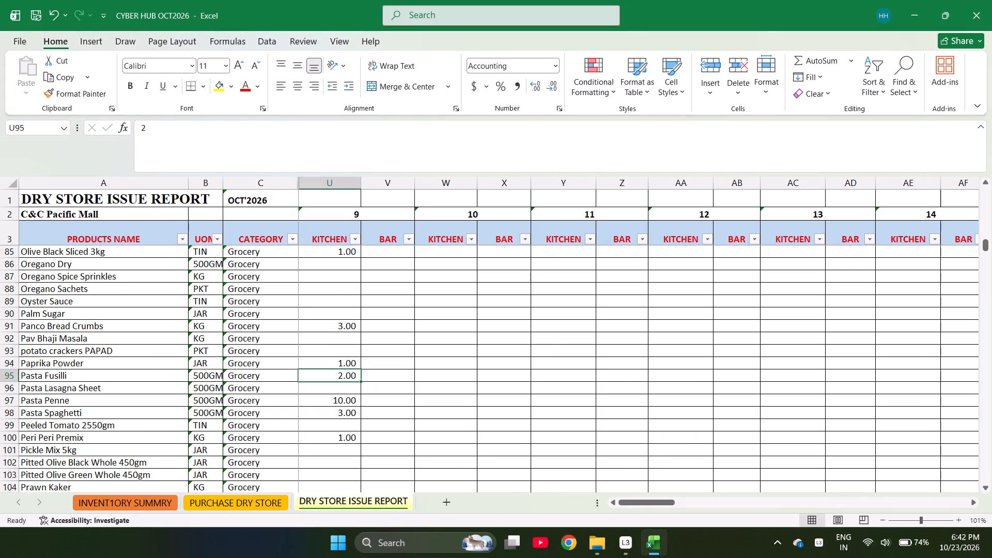
# Search for "sun" and enter 5 as the day 9 Kitchen issue for SunDried Tomato 285gm.
pyautogui.hotkey('ctrl', 'f')
pyautogui.write('sun')
pyautogui.press('Return')
pyautogui.press('Escape')
pyautogui.press('Right')
pyautogui.press('Right')
pyautogui.press('Right')
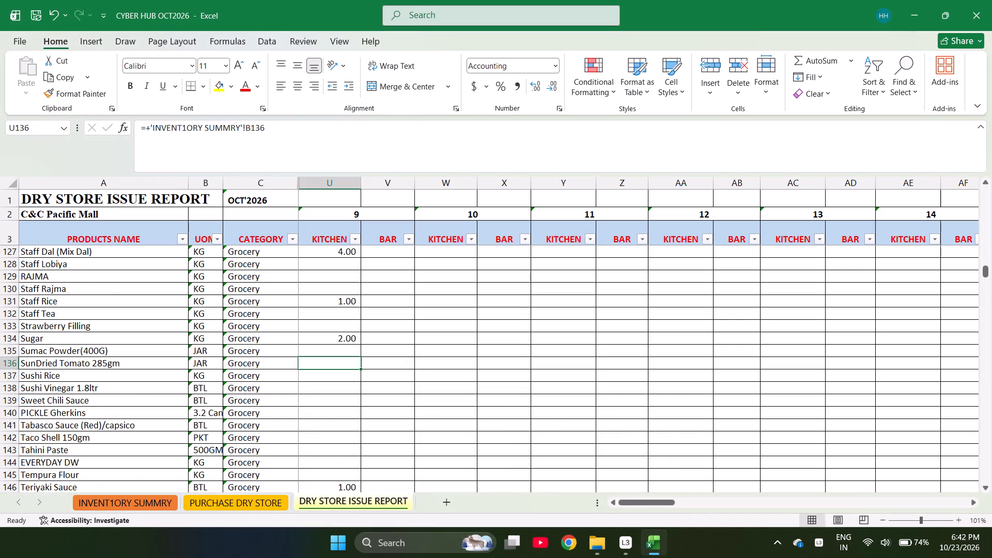
pyautogui.press('5')
pyautogui.press('Return')
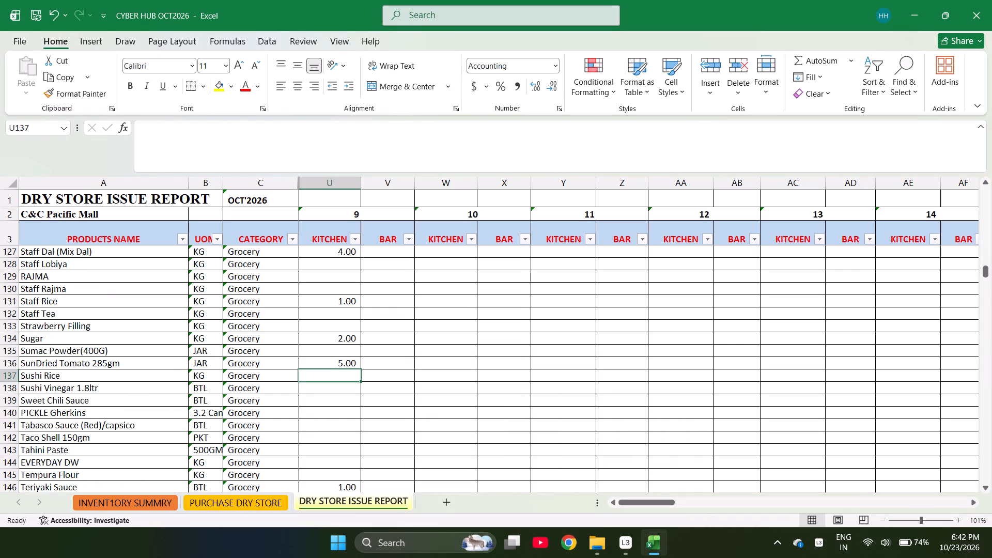
# Search for "taco" and enter 2 as the day 9 Kitchen issue for Taco Shell 150gm.
pyautogui.hotkey('ctrl', 'f')
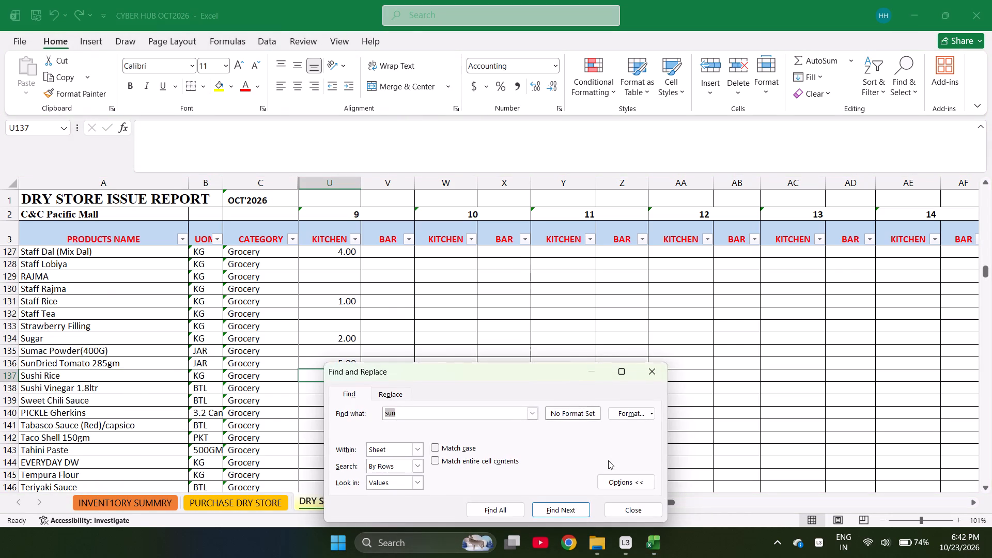
pyautogui.write('taco')
pyautogui.press('Return')
pyautogui.press('Escape')
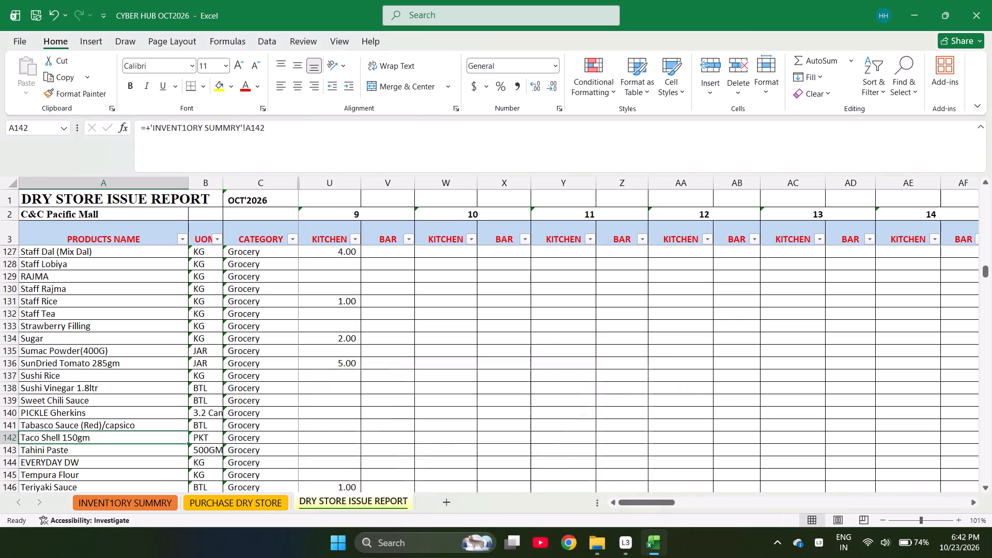
pyautogui.write('000')
pyautogui.press('Escape')
pyautogui.press('Right')
pyautogui.press('Right')
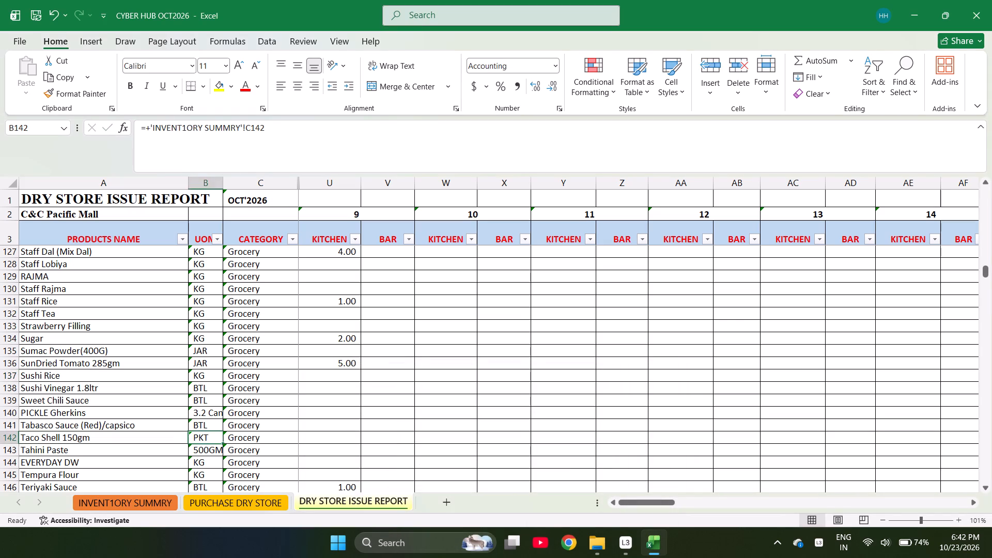
pyautogui.press('Right')
pyautogui.press('2')
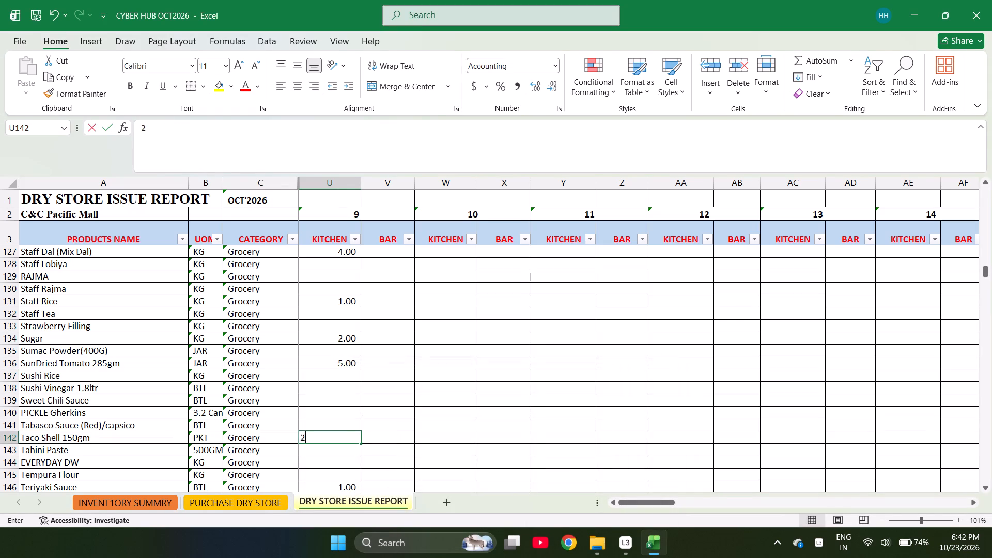
pyautogui.press('Return')
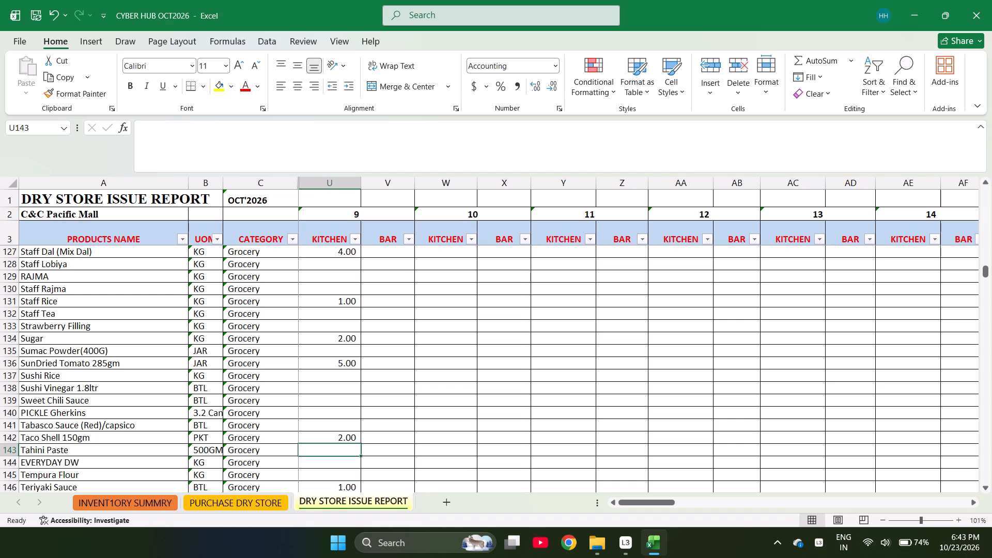
# Hide the day 9 Kitchen column so that the day 9 Bar column directly follows the category column.
pyautogui.hotkey('ctrl', '0')
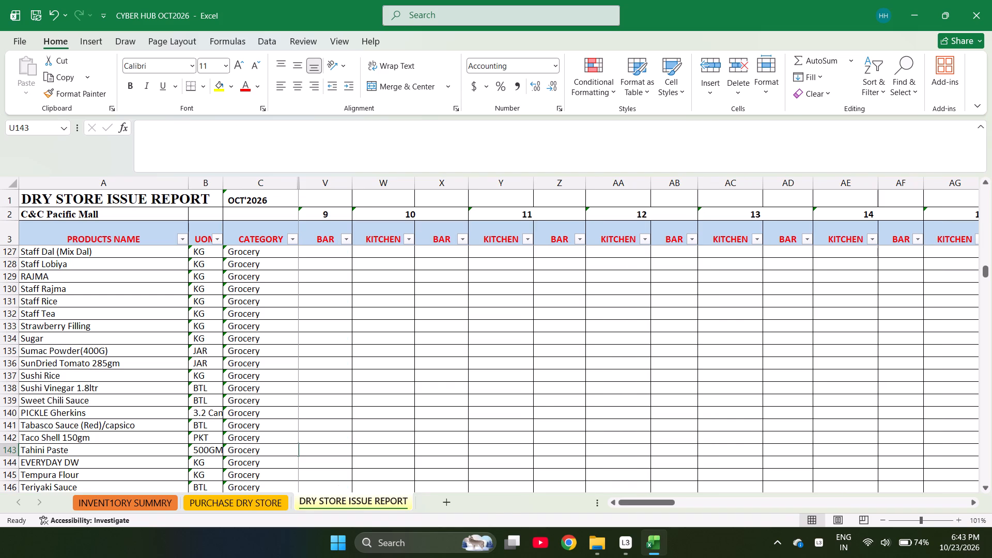
# Search for "taba" and enter 1 as the day 9 Bar issue for Tabasco Sauce (Red)/capsico.
pyautogui.hotkey('ctrl', 'f')
pyautogui.write('taba')
pyautogui.press('Return')
pyautogui.press('Escape')
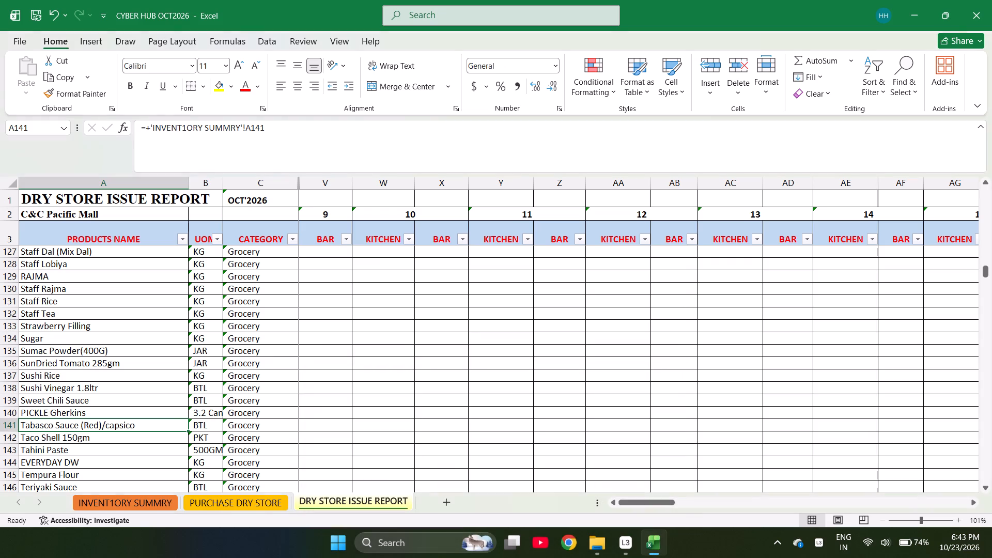
pyautogui.press('Right')
pyautogui.press('Right')
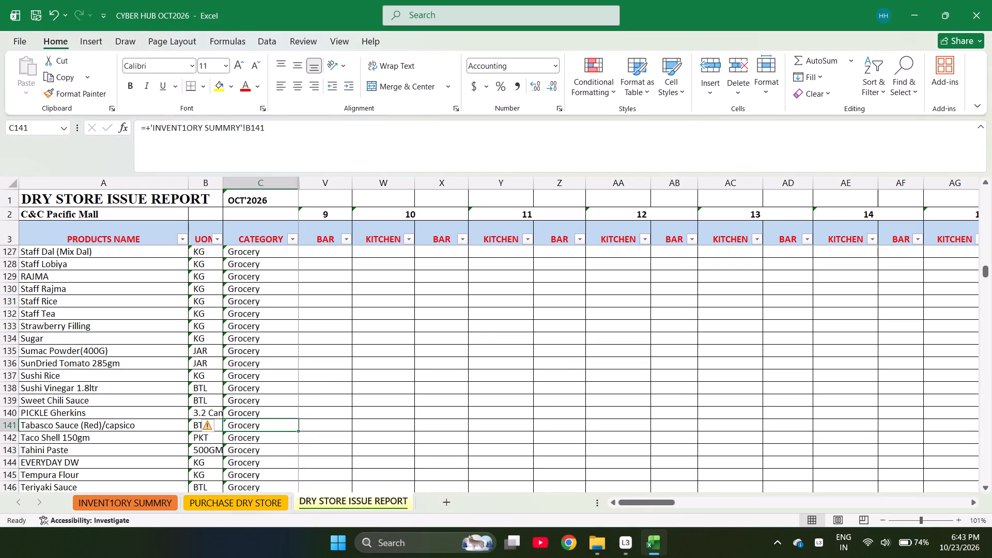
pyautogui.press('Right')
pyautogui.press('1')
pyautogui.press('Return')
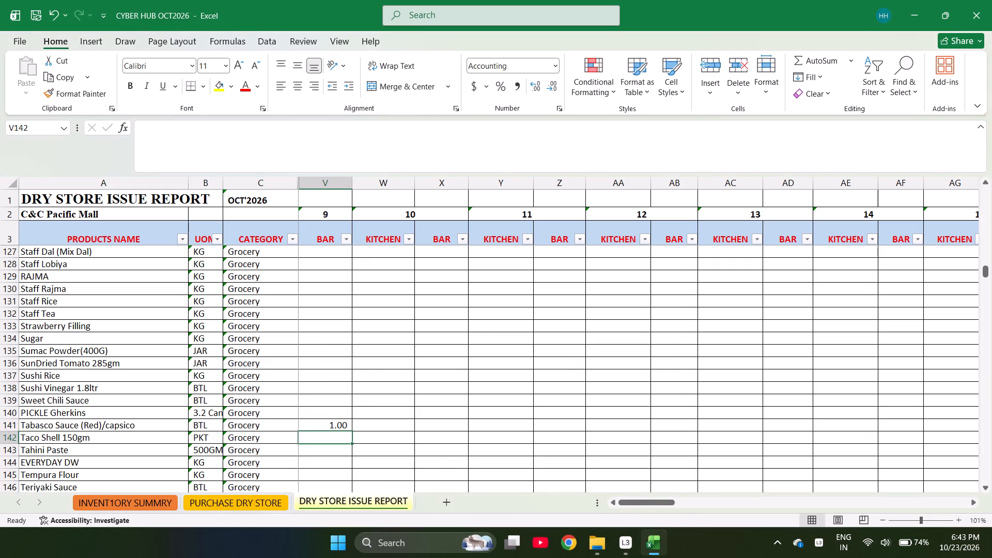
# Search for "ketch" and enter 1 as the day 9 Bar issue for Tomato Ketchup Refill Pack.
pyautogui.hotkey('ctrl', 'f')
pyautogui.write('ketch')
pyautogui.press('Return')
pyautogui.press('Escape')
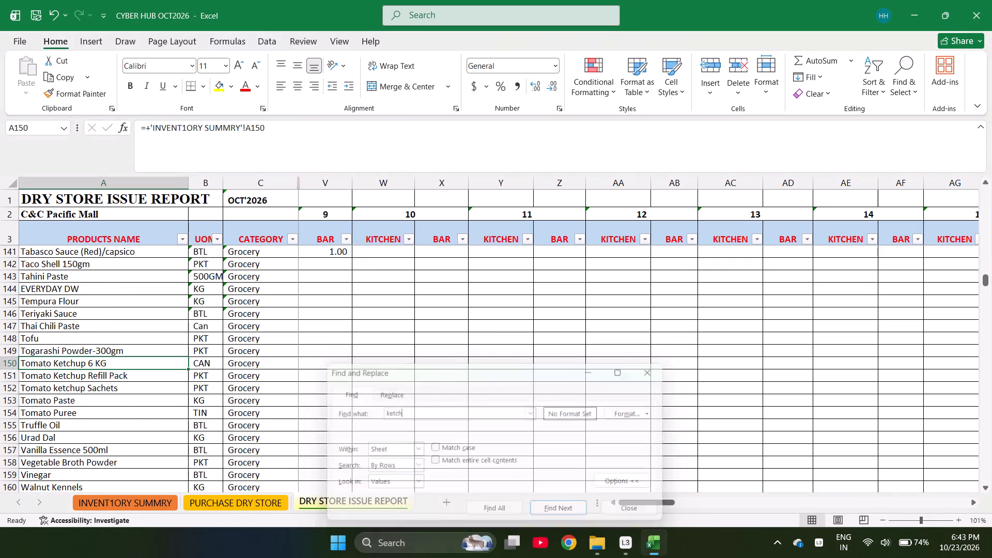
pyautogui.press('Return')
pyautogui.press('Right')
pyautogui.press('Right')
pyautogui.press('Right')
pyautogui.press('1')
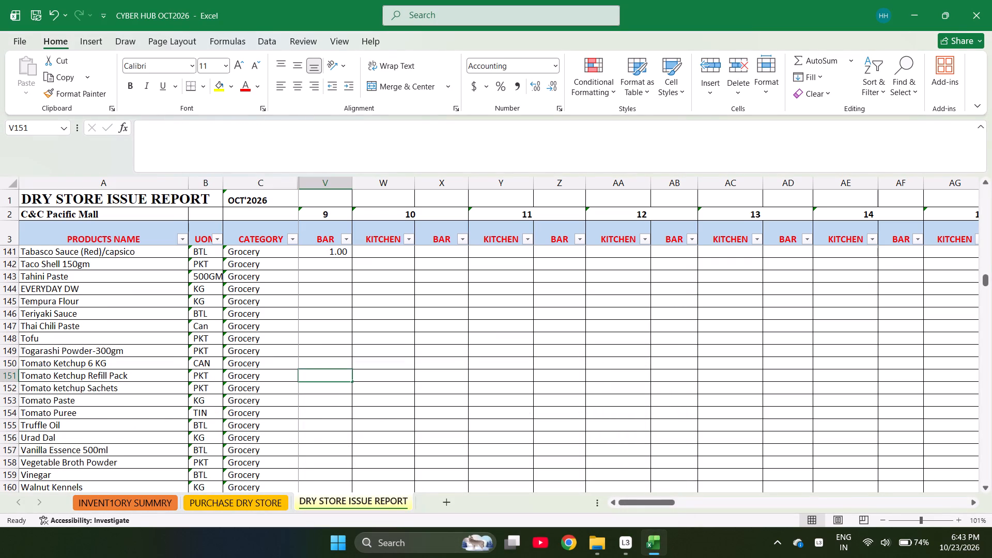
pyautogui.press('Return')
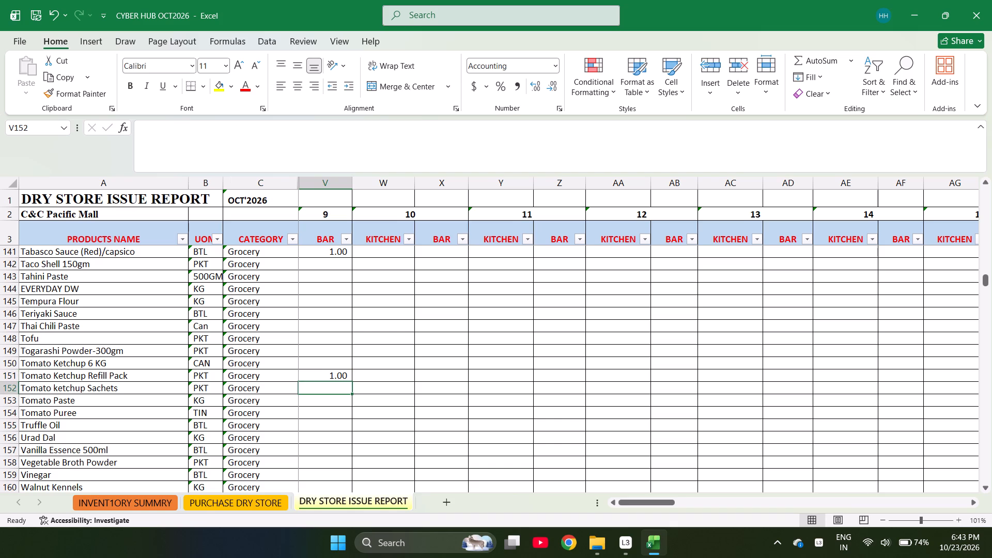
# Search for "chop" and enter 1 as the day 9 Bar issue for Chopsticks.
pyautogui.hotkey('ctrl', 'f')
pyautogui.write('chop')
pyautogui.press('Return')
pyautogui.press('Escape')
pyautogui.press('Right')
pyautogui.press('Right')
pyautogui.press('Right')
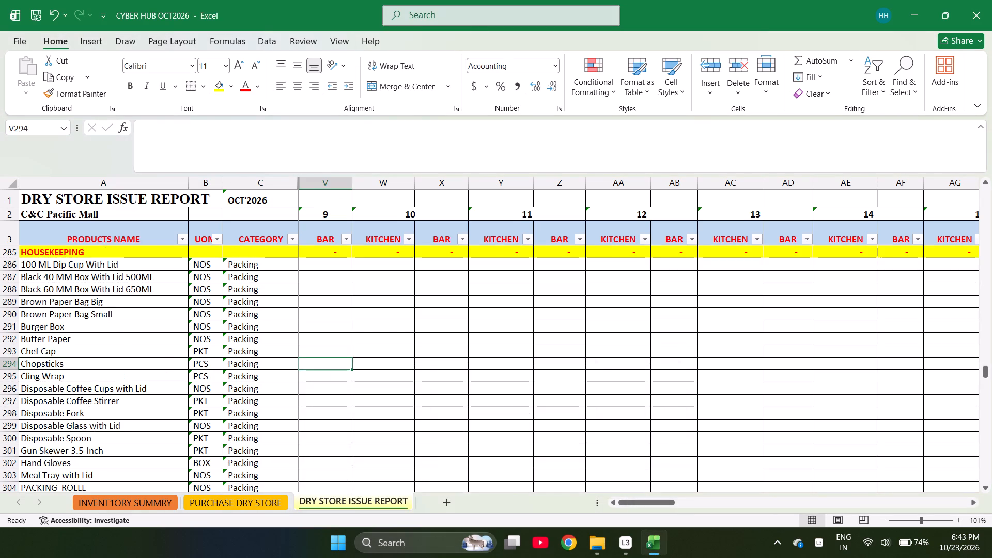
pyautogui.press('1')
pyautogui.press('Return')
# Search for "fork" and enter 1 as the day 9 Bar issue for Disposable Fork.
pyautogui.hotkey('ctrl', 'f')
pyautogui.write('fork')
pyautogui.press('Return')
pyautogui.press('Escape')
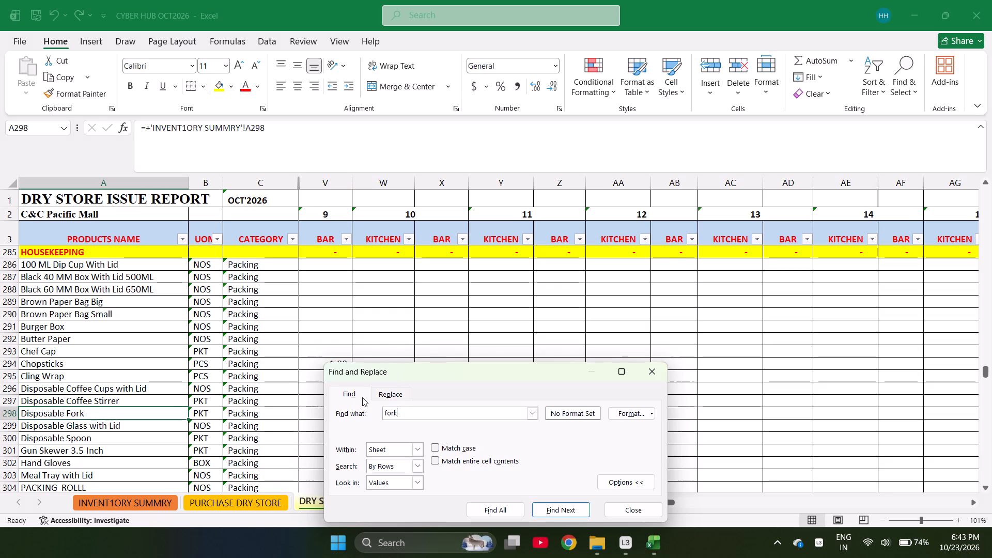
pyautogui.press('Right')
pyautogui.press('Right')
pyautogui.press('Right')
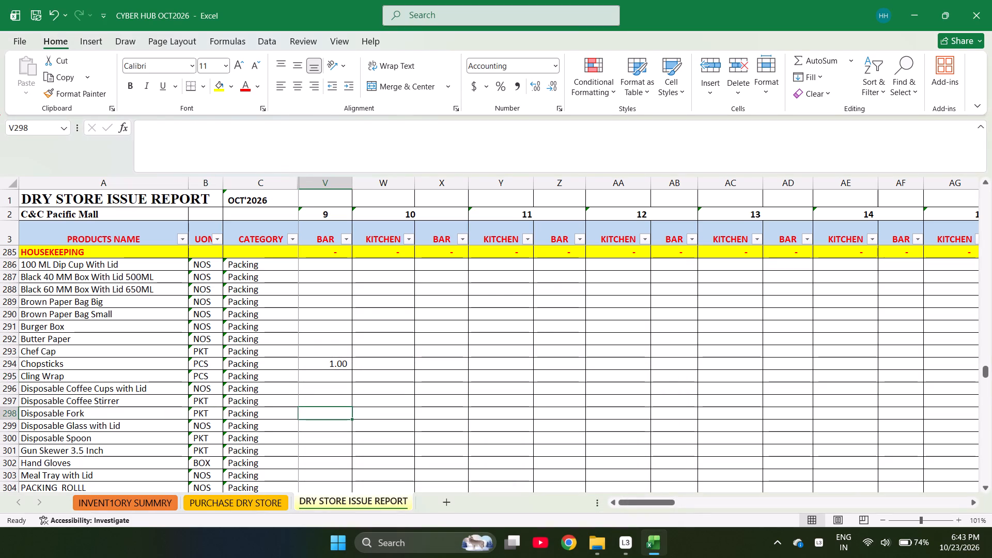
pyautogui.press('1')
pyautogui.press('Return')
# Enter 1 as the day 9 Bar issue for Disposable Spoon.
pyautogui.press('Return')
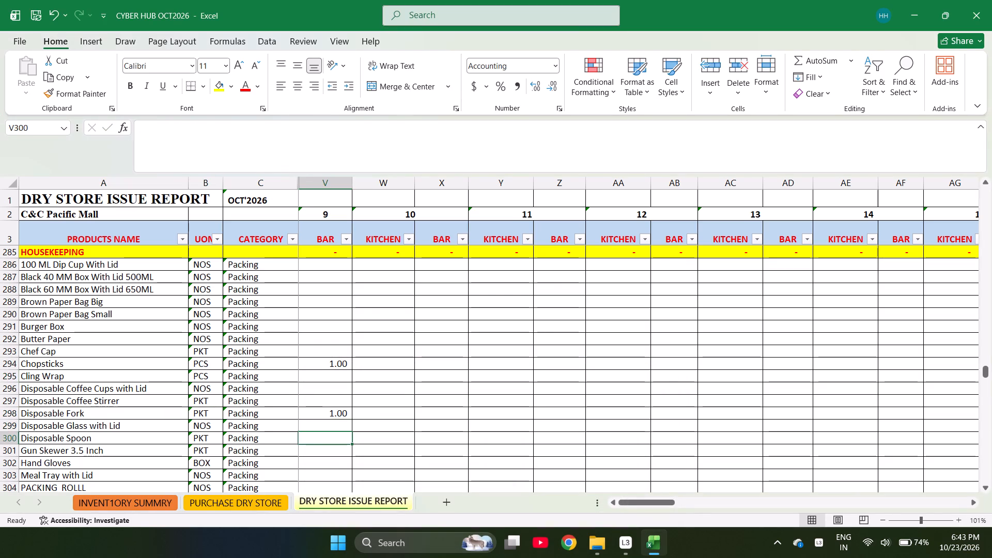
pyautogui.press('1')
pyautogui.press('Return')
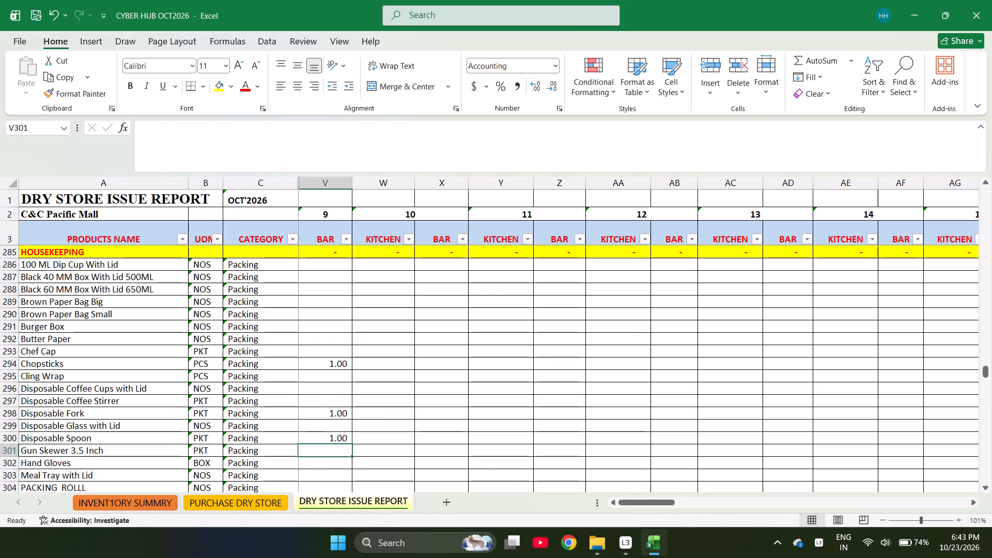
# Search for "napk" and enter 30 as the day 9 Bar issue for Paper Napkins.
pyautogui.hotkey('ctrl', 'f')
pyautogui.write('napk')
pyautogui.press('Return')
pyautogui.press('Escape')
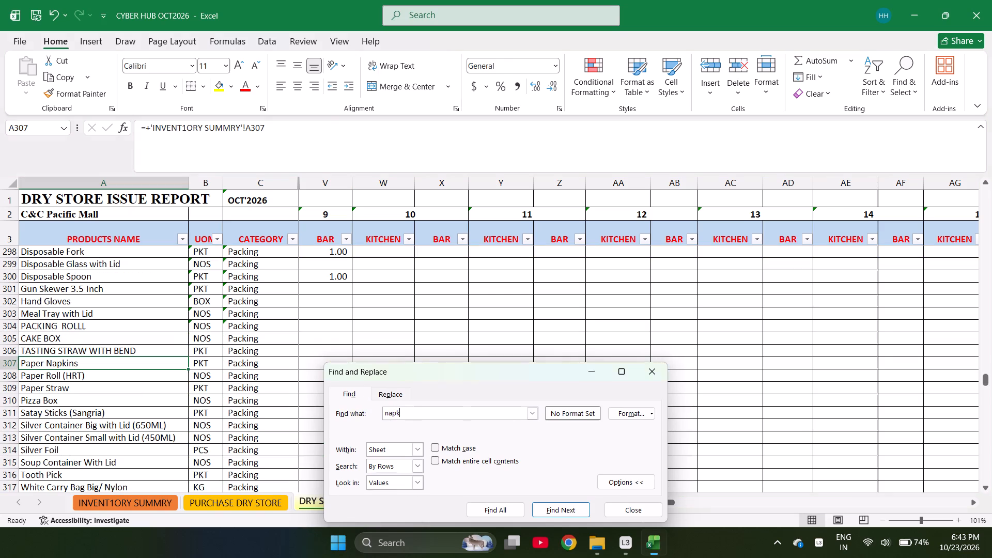
pyautogui.press('Right')
pyautogui.press('Right')
pyautogui.press('Right')
pyautogui.press('3')
pyautogui.press('Return')
pyautogui.press('Up')
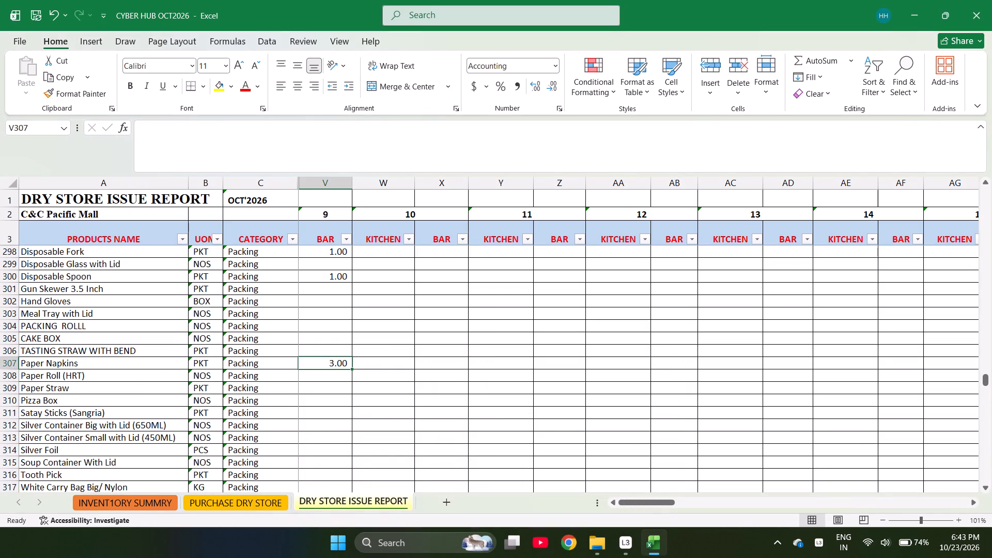
pyautogui.write('30')
pyautogui.press('Return')
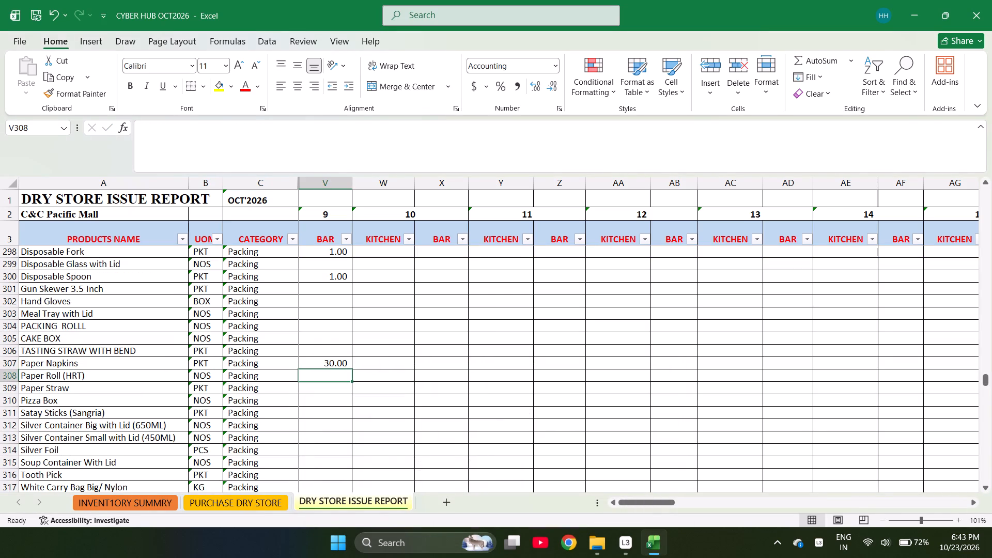
# Search for "nyl" and enter 0.5 as the day 9 Bar issue for White Carry Bag Big/ Nylon.
pyautogui.hotkey('ctrl', 'f')
pyautogui.write('nylomn')
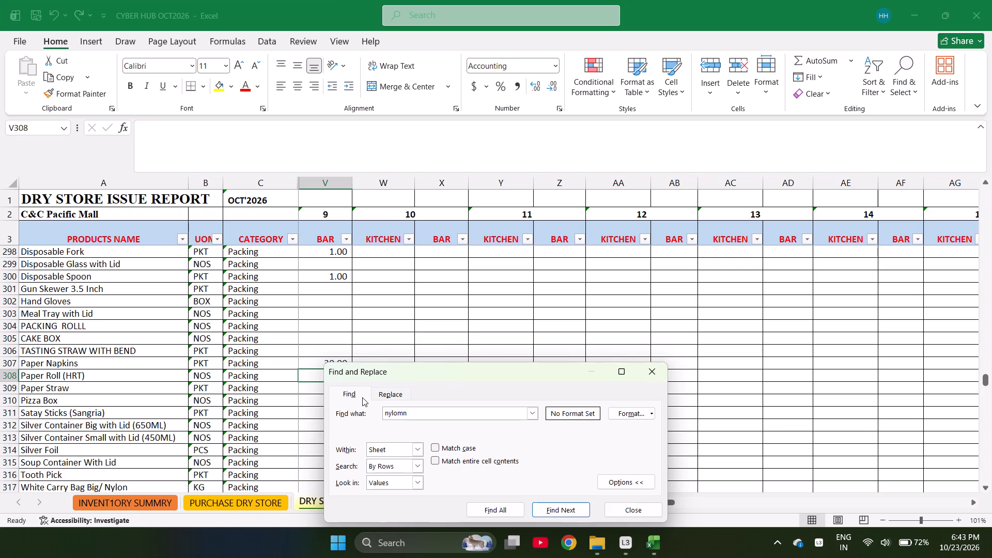
pyautogui.press('BackSpace')
pyautogui.press('BackSpace')
pyautogui.press('BackSpace')
pyautogui.press('Return')
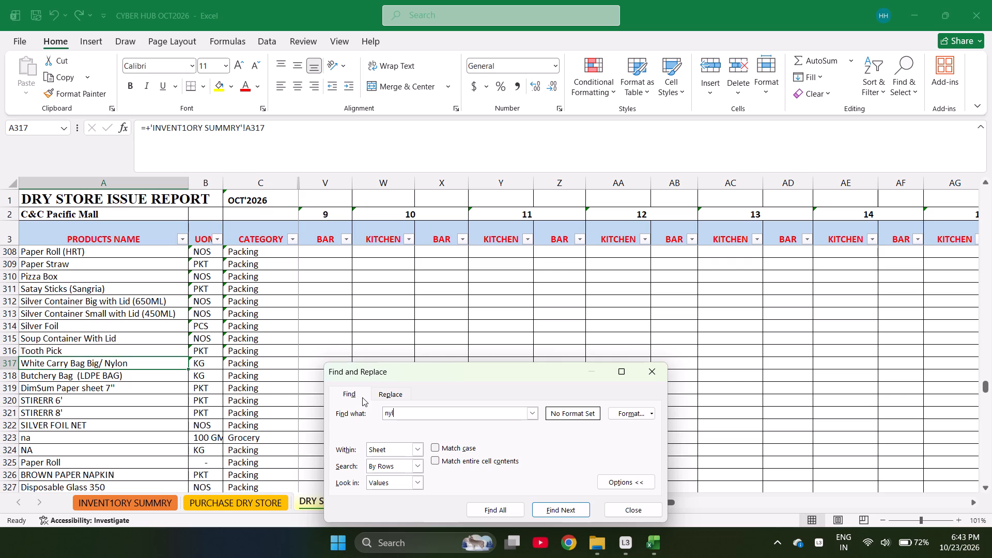
pyautogui.press('Escape')
pyautogui.press('Right')
pyautogui.press('Right')
pyautogui.press('Right')
pyautogui.write('0.5')
pyautogui.press('Return')
# Search for "bag s" until reaching Brown Paper Bag Small and enter 50 as its day 9 Bar issue.
pyautogui.hotkey('ctrl', 'f')
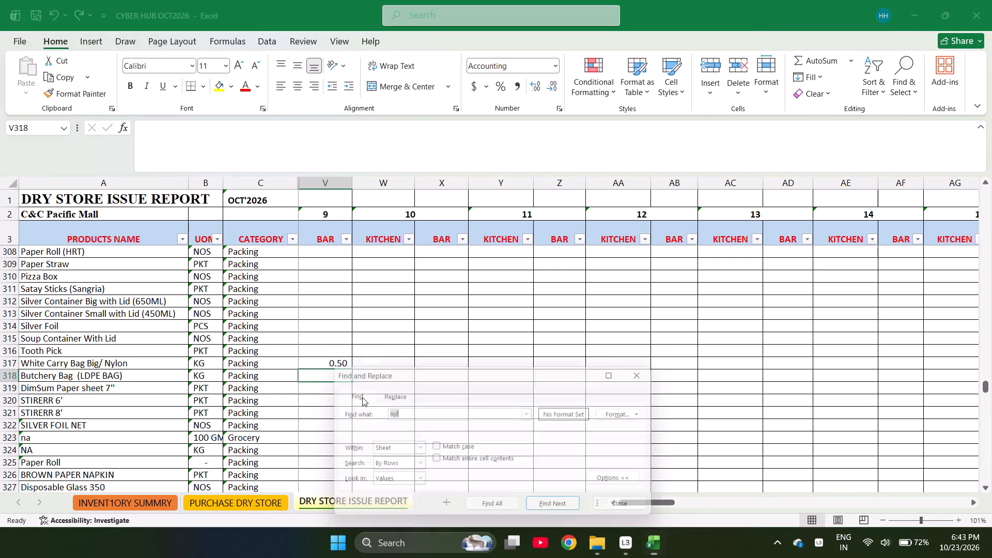
pyautogui.write('bag s')
pyautogui.press('Return')
pyautogui.press('Escape')
pyautogui.press('Right')
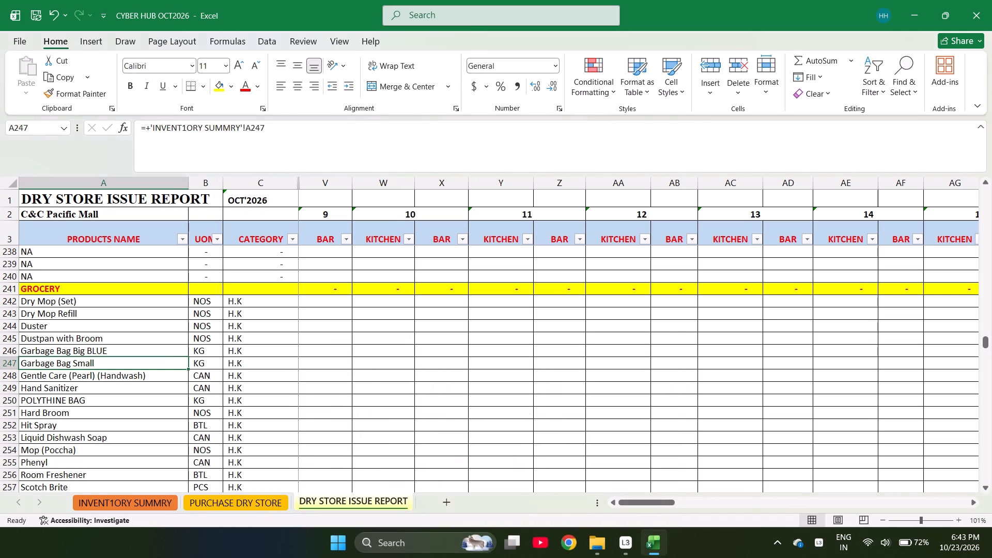
pyautogui.hotkey('ctrl', 'f')
pyautogui.press('Return')
pyautogui.press('Escape')
pyautogui.press('Right')
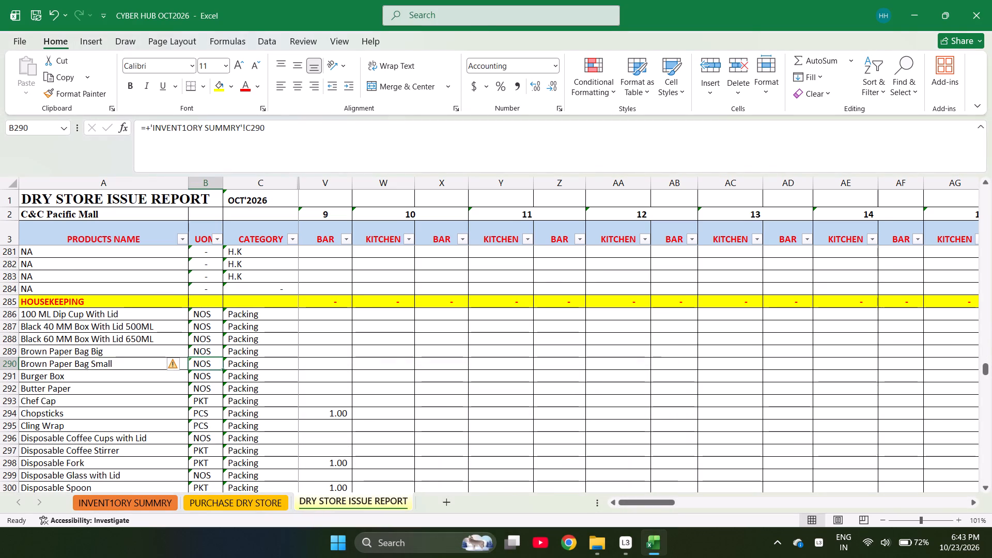
pyautogui.press('Right')
pyautogui.press('Right')
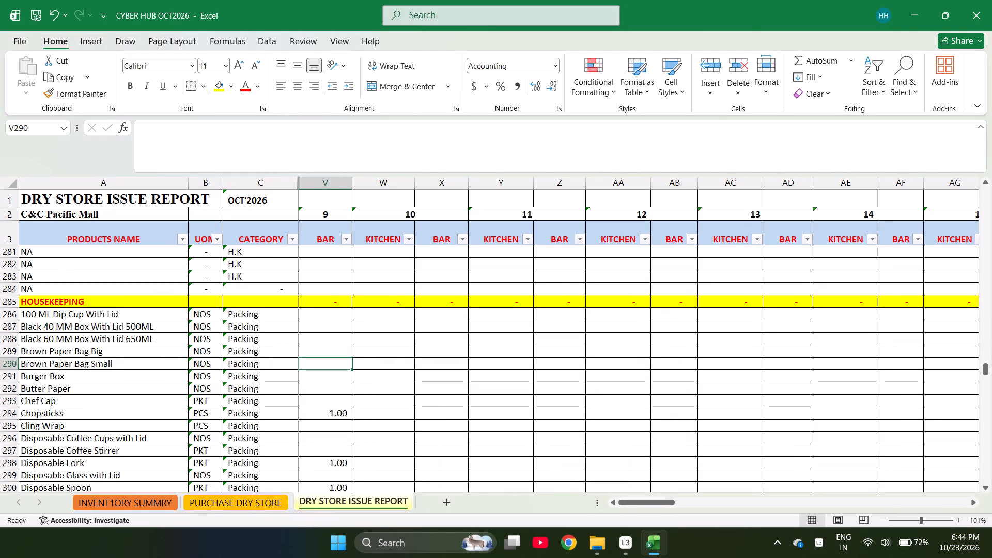
pyautogui.write('50')
pyautogui.press('Return')
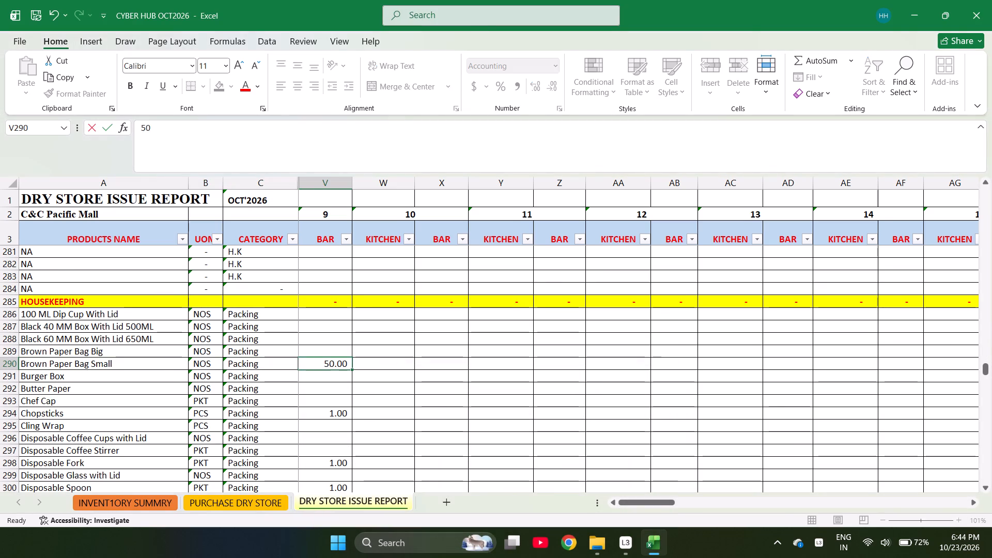
# Search for "silv" and enter 20 as the day 9 Bar issue for Silver Container Big with Lid (650ML).
pyautogui.hotkey('ctrl', 'f')
pyautogui.write('silv')
pyautogui.press('Return')
pyautogui.press('Escape')
pyautogui.press('Right')
pyautogui.press('Right')
pyautogui.press('Right')
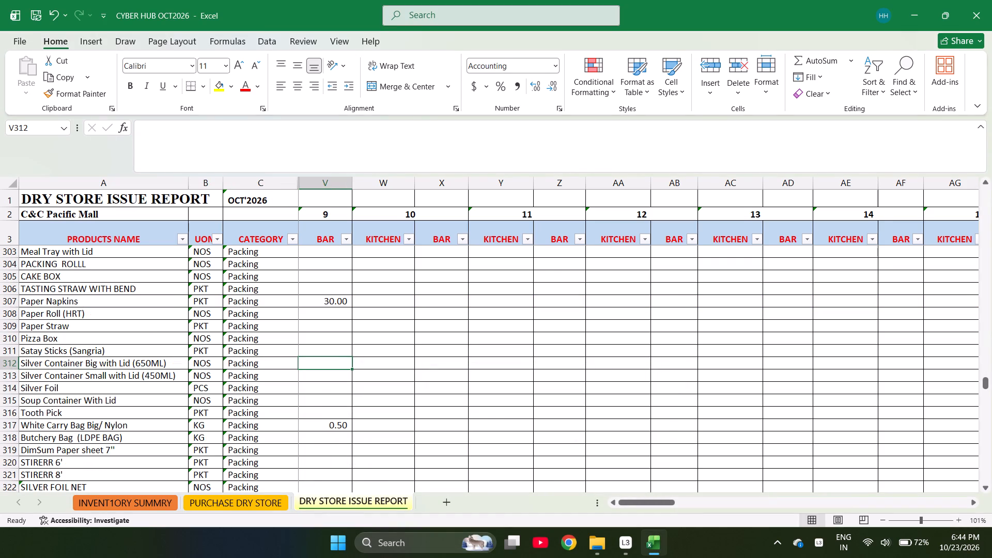
pyautogui.write('20')
pyautogui.press('Return')
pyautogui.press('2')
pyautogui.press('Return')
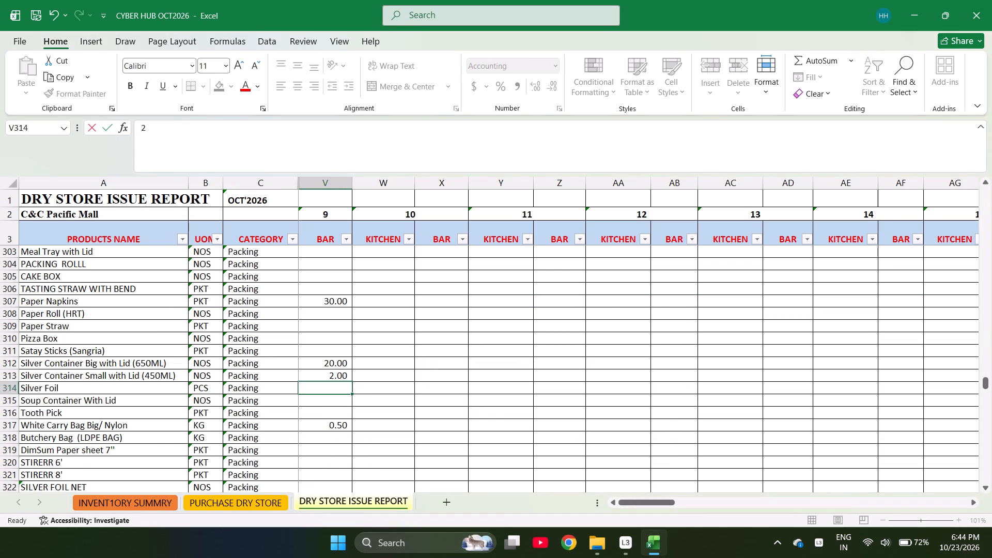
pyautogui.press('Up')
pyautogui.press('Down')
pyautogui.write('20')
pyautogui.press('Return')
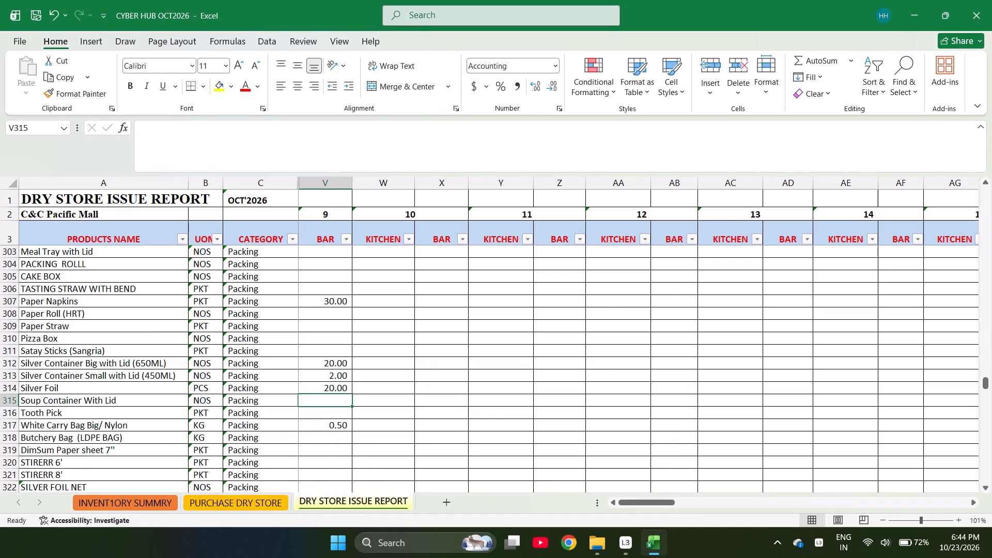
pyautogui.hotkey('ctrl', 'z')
# Enter 20 as the day 9 Bar issue for Silver Container Small with Lid (450ML).
pyautogui.press('Up')
pyautogui.write('20')
pyautogui.press('Return')
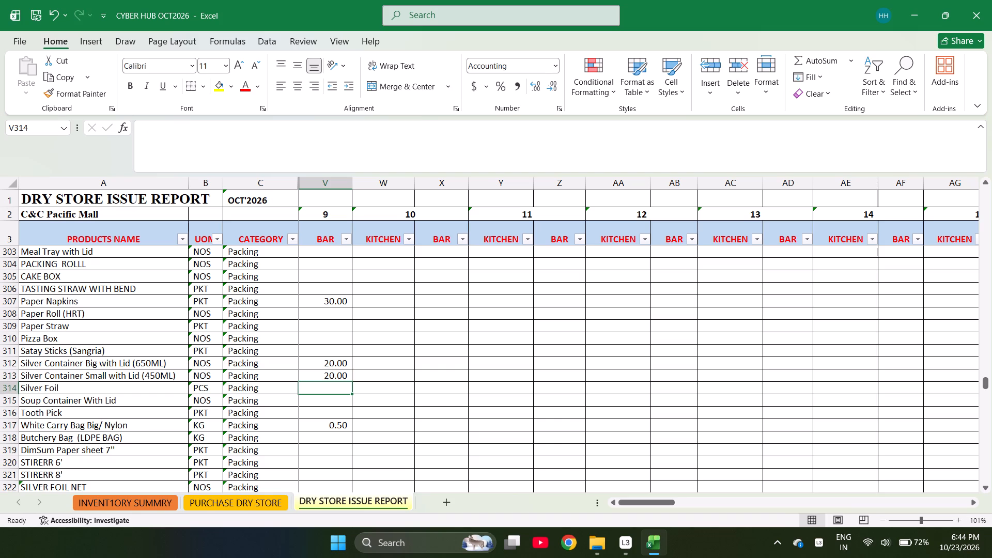
# Search for "hit sp" and enter 1 as the day 9 Bar issue for Hit Spray.
pyautogui.hotkey('ctrl', 'f')
pyautogui.write('hit sp')
pyautogui.press('Return')
pyautogui.press('Escape')
pyautogui.press('Right')
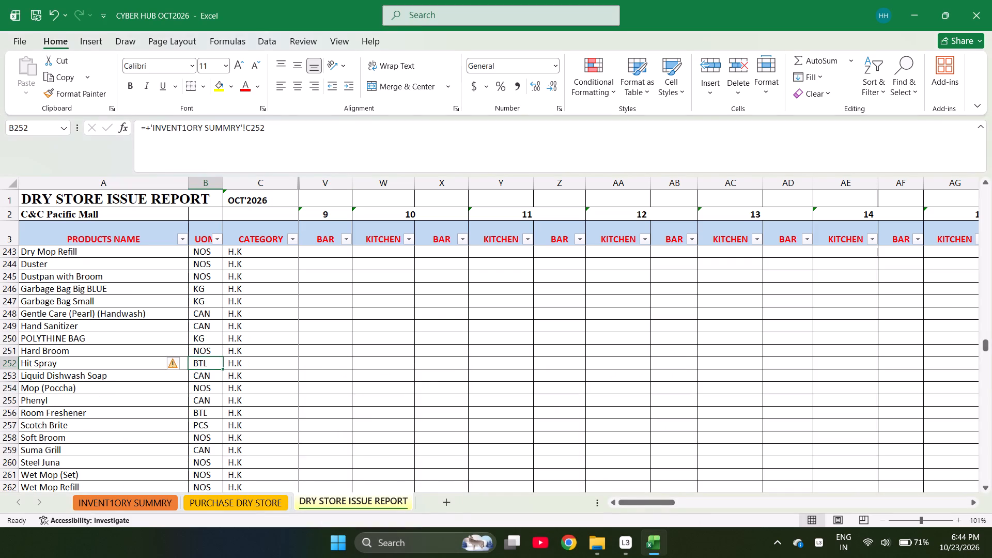
pyautogui.press('Right')
pyautogui.press('Right')
pyautogui.press('1')
pyautogui.press('Return')
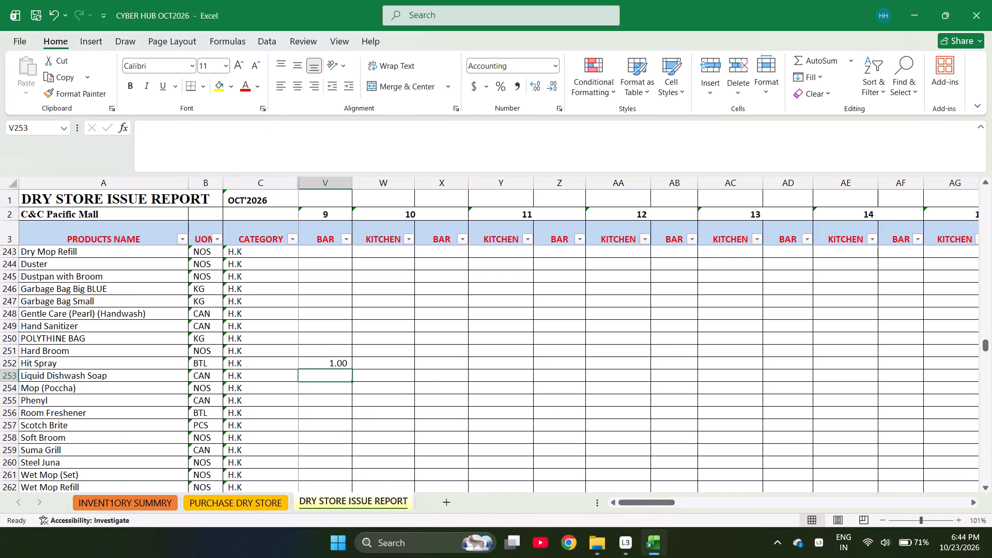
# Search for "room f" and enter 2 as the day 9 Bar issue for Room Freshener.
pyautogui.hotkey('ctrl', 'f')
pyautogui.write('room f')
pyautogui.press('Return')
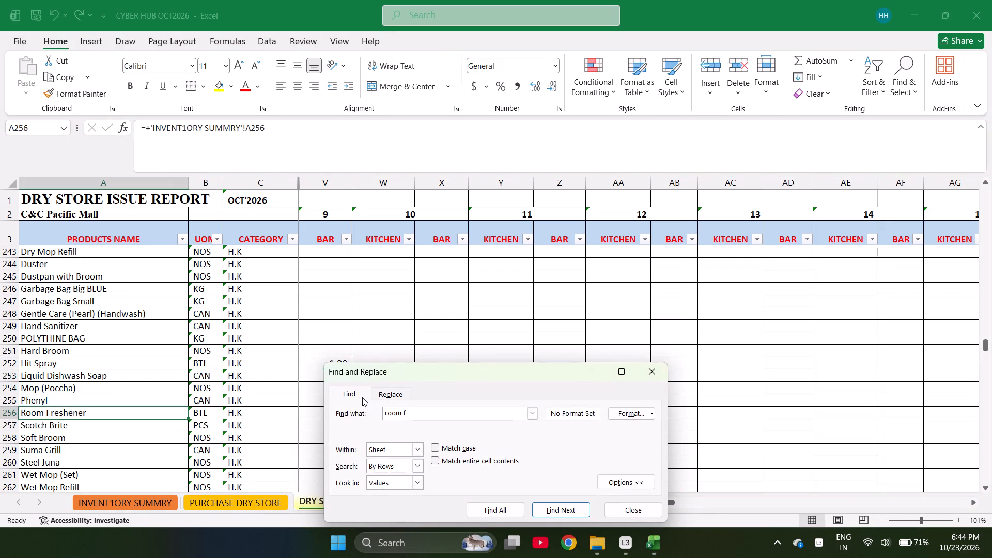
pyautogui.press('Escape')
pyautogui.press('Right')
pyautogui.press('Right')
pyautogui.press('Right')
pyautogui.press('2')
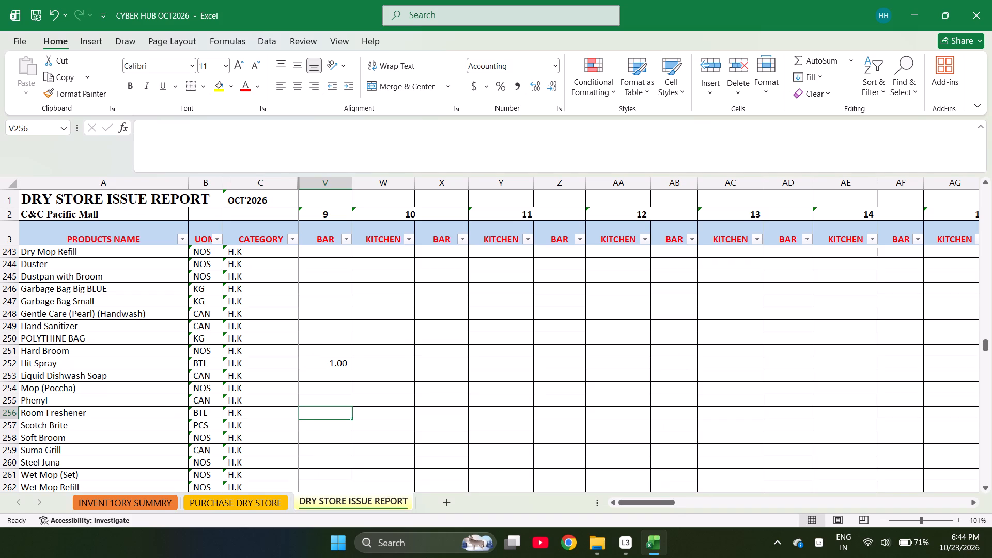
pyautogui.press('Return')
# Search for "garb" until reaching Garbage Bag Big BLUE and enter 1 as its day 9 Bar issue.
pyautogui.hotkey('ctrl', 'f')
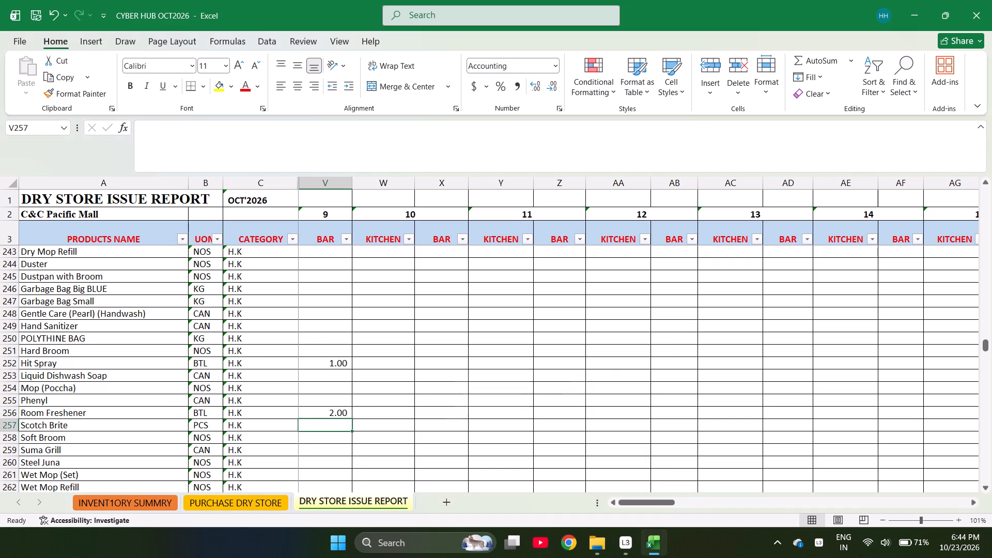
pyautogui.write('garb')
pyautogui.press('Return')
pyautogui.press('Escape')
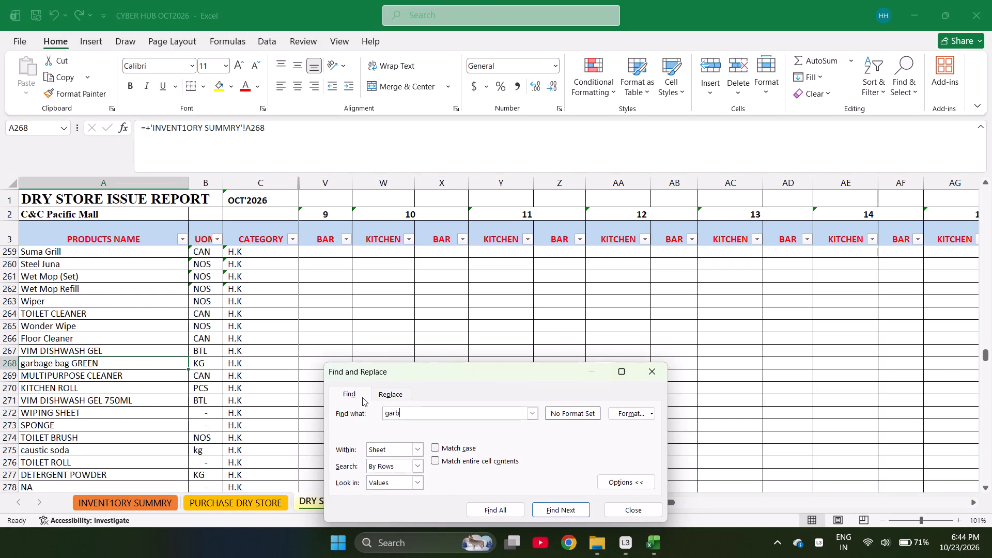
pyautogui.hotkey('ctrl', 'f')
pyautogui.press('Return')
pyautogui.press('Escape')
pyautogui.press('Right')
pyautogui.press('Right')
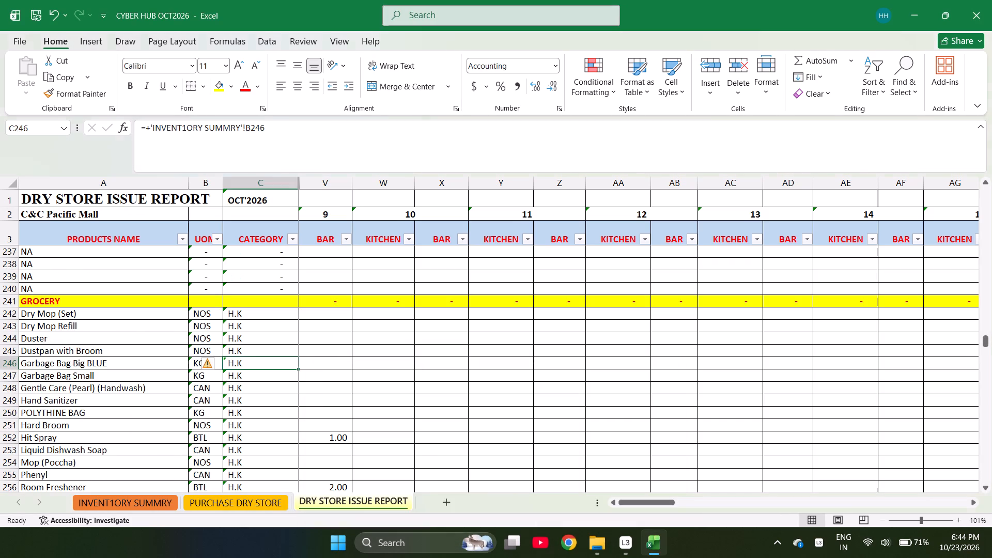
pyautogui.press('Right')
pyautogui.press('1')
pyautogui.press('Return')
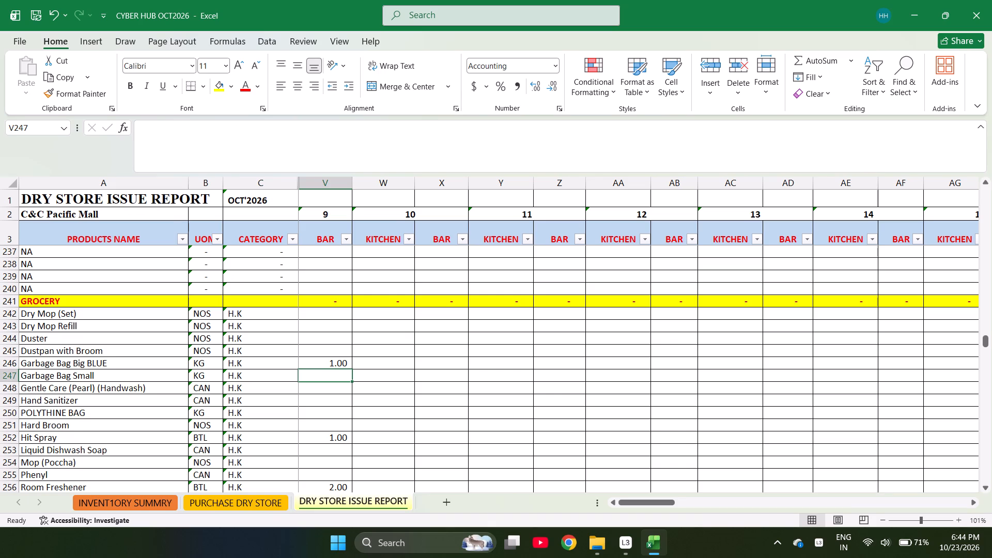
pyautogui.hotkey('ctrl', 'z')
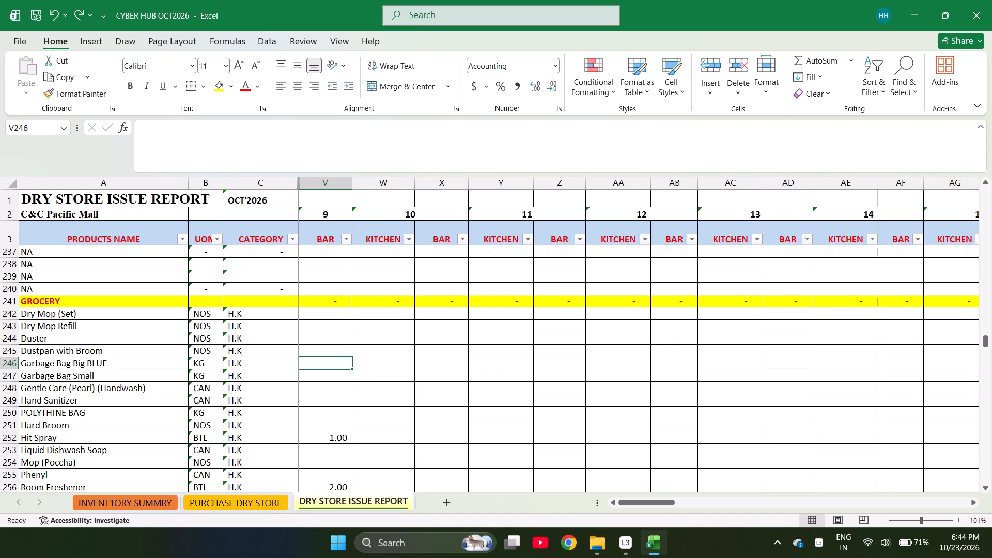
pyautogui.hotkey('ctrl', 'y')
# Search for "toilet roll" and enter 2 as the day 9 Bar issue for TOILET ROLL.
pyautogui.hotkey('ctrl', 'f')
pyautogui.write('toilet roll')
pyautogui.press('Return')
pyautogui.press('Escape')
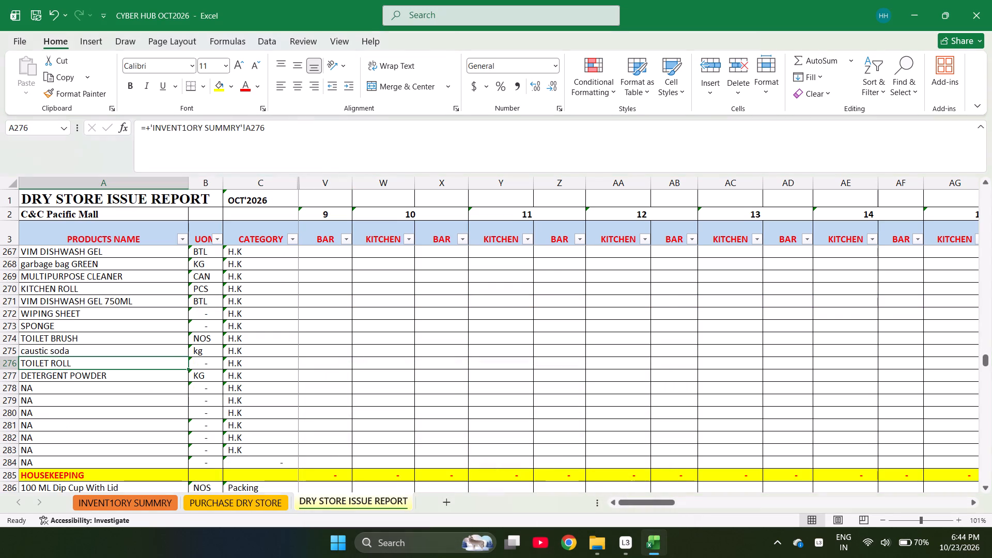
pyautogui.press('Right')
pyautogui.press('Right')
pyautogui.press('Right')
pyautogui.press('2')
pyautogui.press('Return')
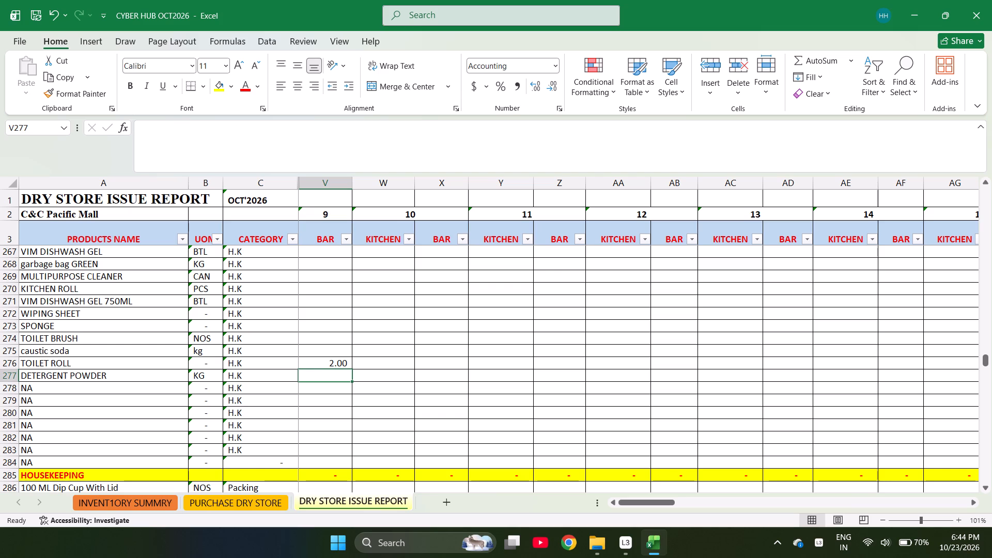
# Search for "pass" and enter 1 as the day 9 Bar issue for PASSION FRUIT.
pyautogui.hotkey('ctrl', 'f')
pyautogui.write('pass')
pyautogui.press('Return')
pyautogui.press('Escape')
pyautogui.press('Right')
pyautogui.press('Right')
pyautogui.press('Right')
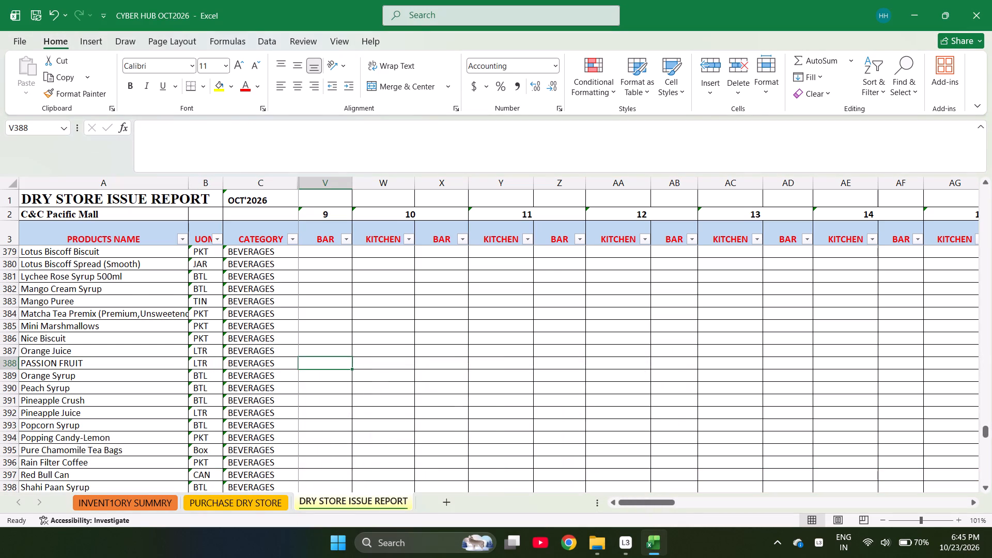
pyautogui.press('1')
pyautogui.press('Return')
# Search for "tir" and enter 1 as the day 9 Bar issue for Tiramisu Syrup.
pyautogui.hotkey('ctrl', 'f')
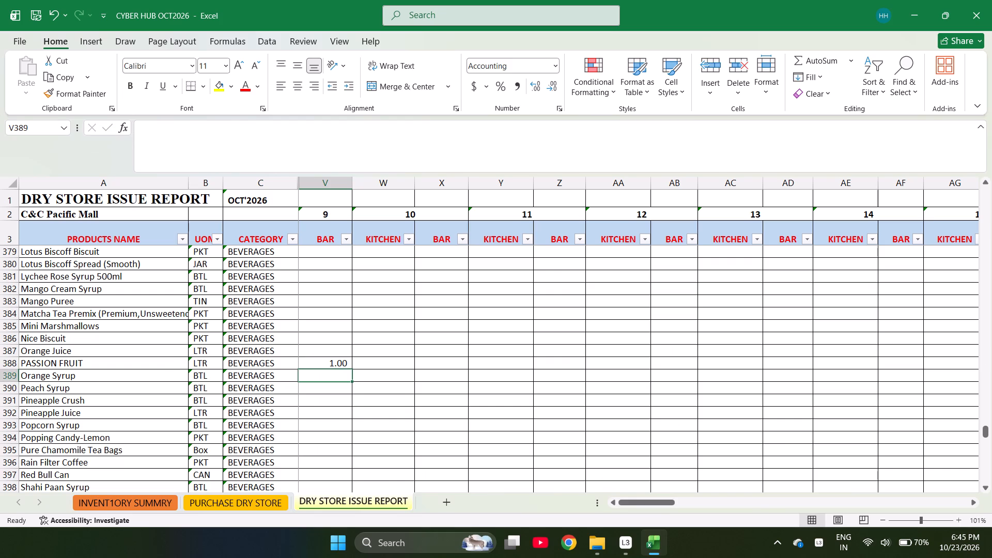
pyautogui.write('tirm')
pyautogui.press('Return')
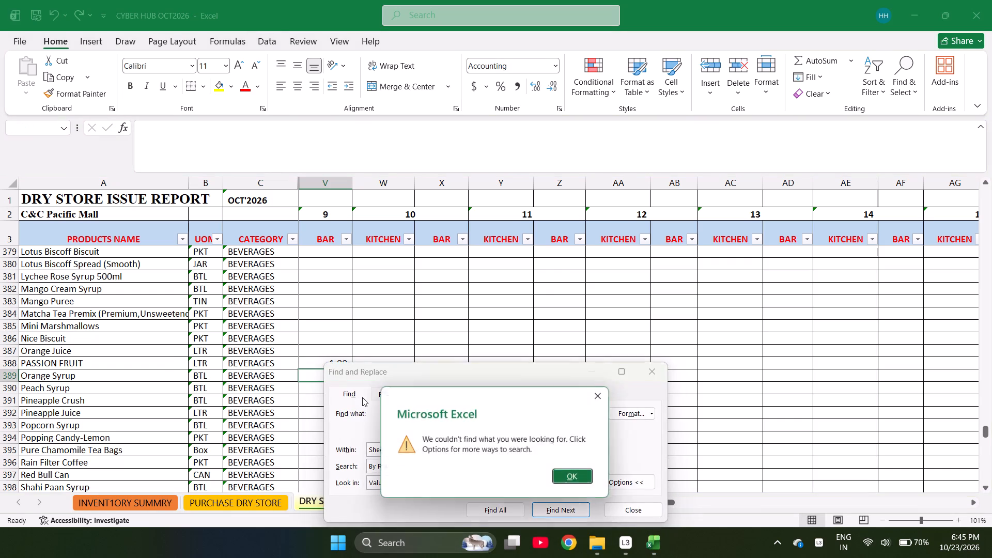
pyautogui.press('Escape')
pyautogui.press('BackSpace')
pyautogui.press('Return')
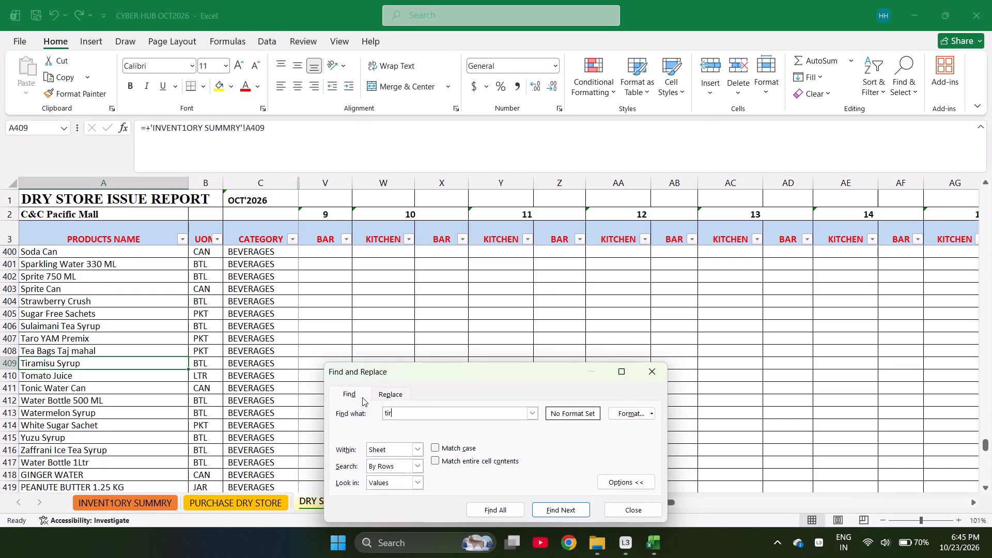
pyautogui.press('Escape')
pyautogui.press('Right')
pyautogui.press('Right')
pyautogui.press('Right')
pyautogui.press('1')
pyautogui.press('Return')
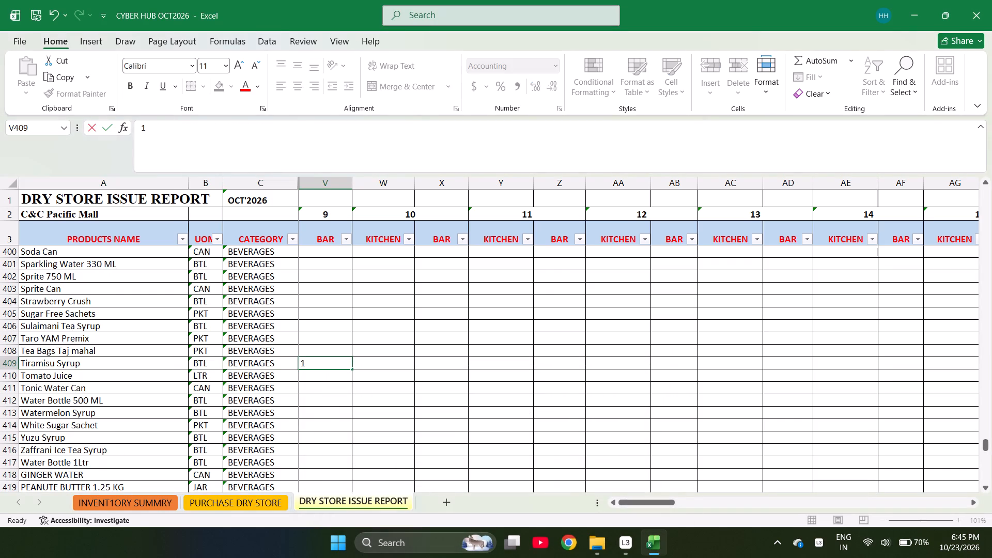
# Search for "pass" to check the PASSION FRUIT row.
pyautogui.hotkey('ctrl', 'f')
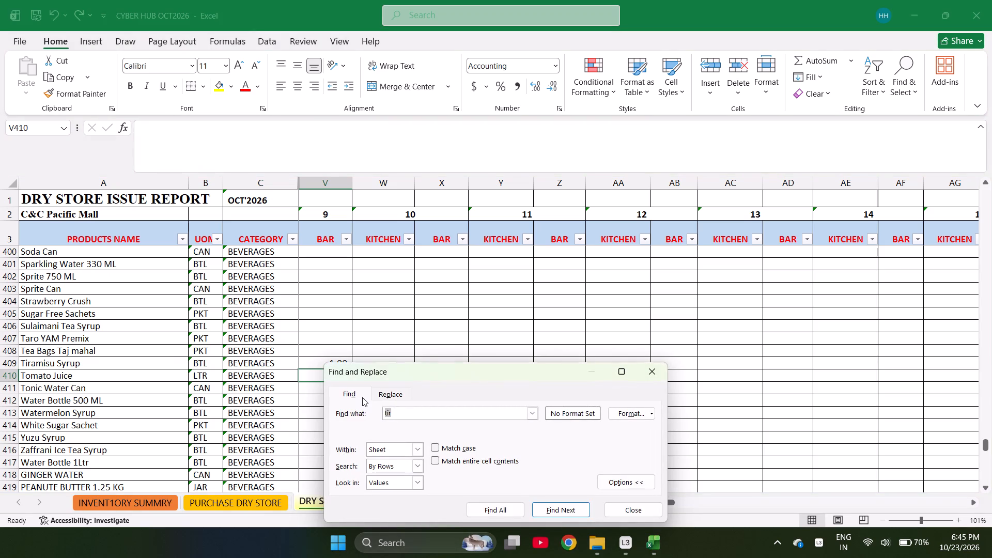
pyautogui.write('pass')
pyautogui.press('Return')
pyautogui.press('Escape')
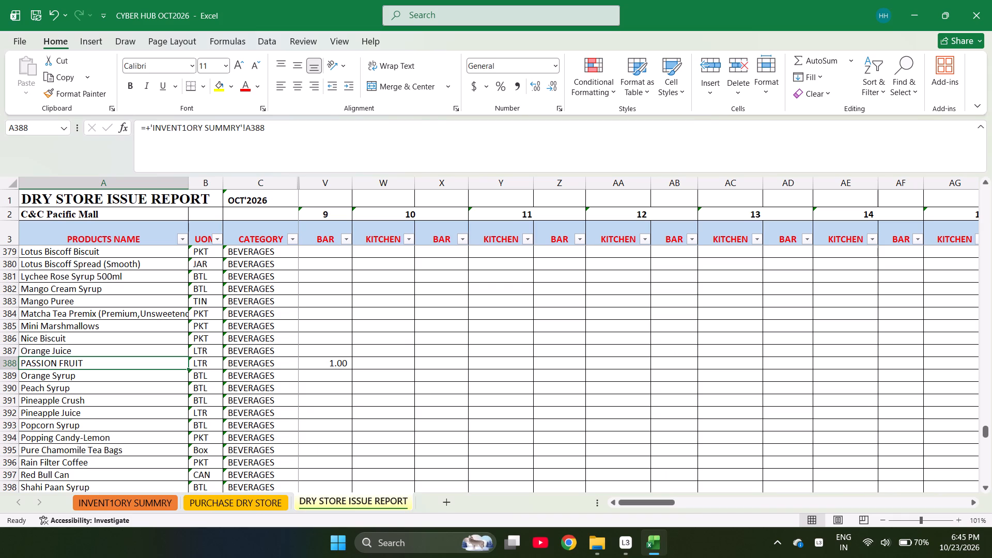
# Search for "kok" and enter 1 as the day 9 Bar issue for Kokum Crush.
pyautogui.hotkey('ctrl', 'f')
pyautogui.write('kok')
pyautogui.press('Return')
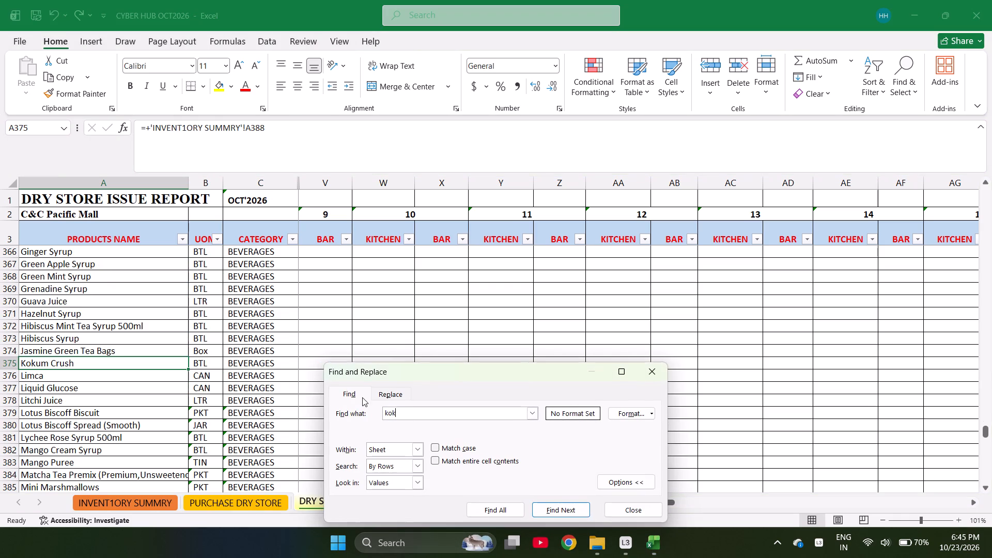
pyautogui.press('Escape')
pyautogui.press('Right')
pyautogui.press('Right')
pyautogui.press('Right')
pyautogui.press('Right')
pyautogui.press('Left')
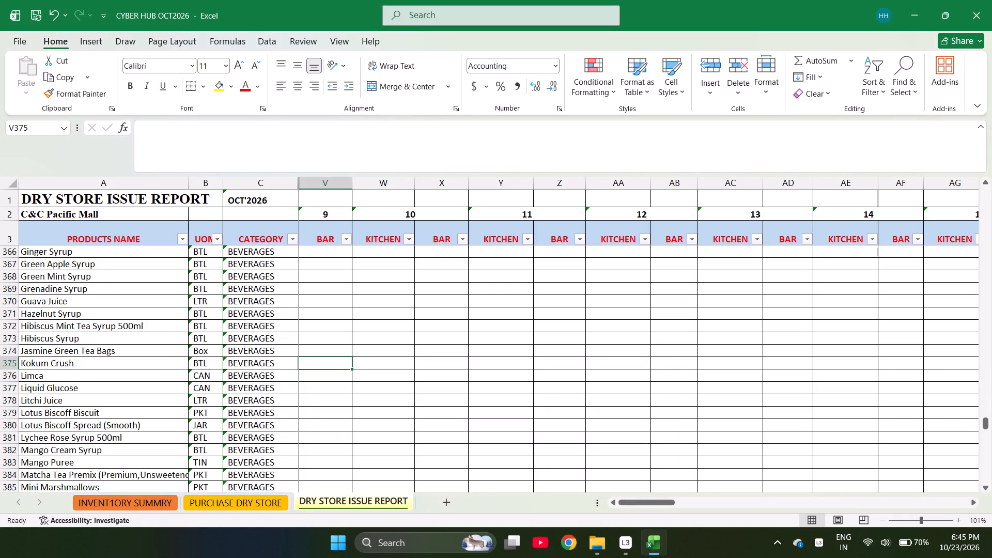
pyautogui.press('1')
pyautogui.press('Return')
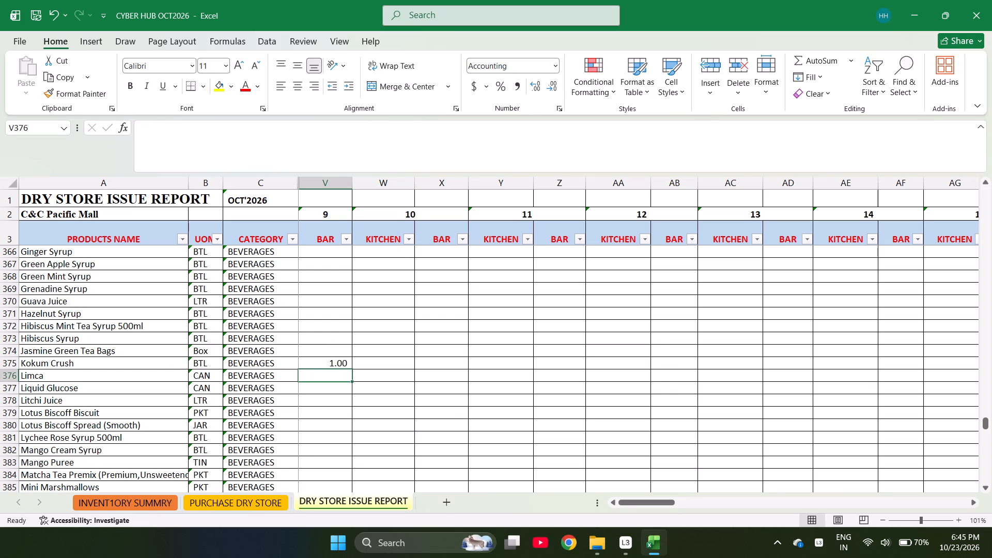
# Fill the day 9 Bar quantity of 1 from Kokum Crush down into the Limca row.
pyautogui.hotkey('ctrl', 'd')
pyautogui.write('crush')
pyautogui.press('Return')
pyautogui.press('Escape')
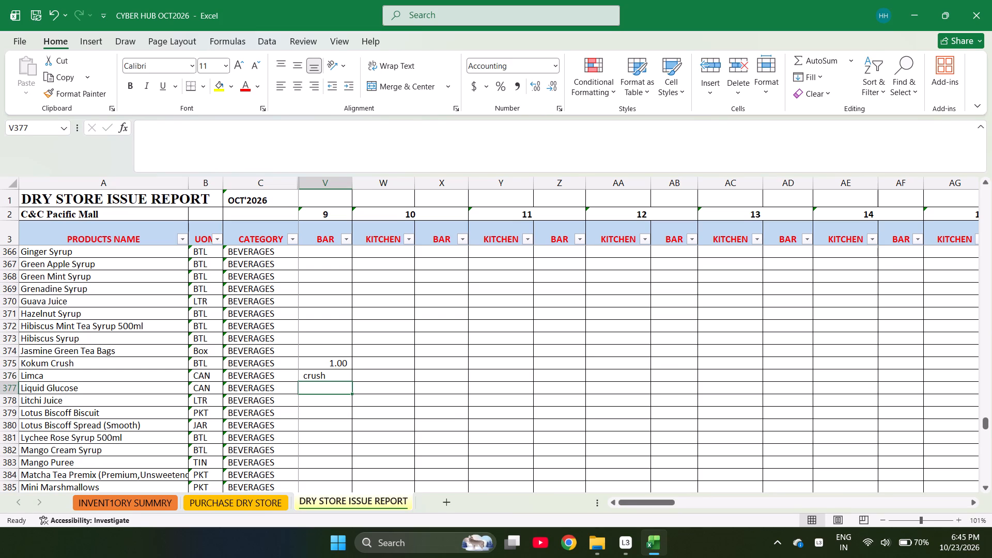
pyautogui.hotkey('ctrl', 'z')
# Search for "crush" until reaching Strawberry Crush and enter 1 as its day 9 Bar issue.
pyautogui.hotkey('ctrl', 'f')
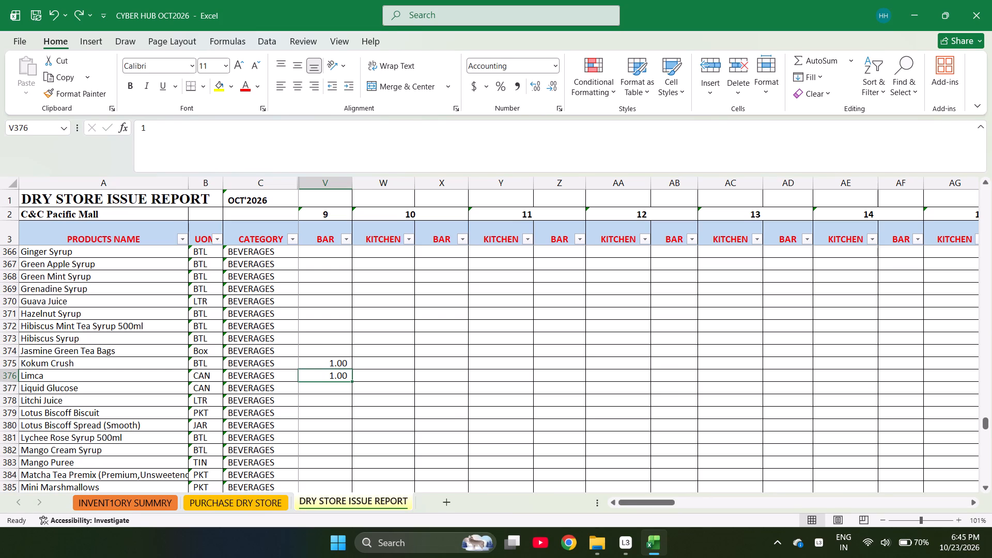
pyautogui.press('Return')
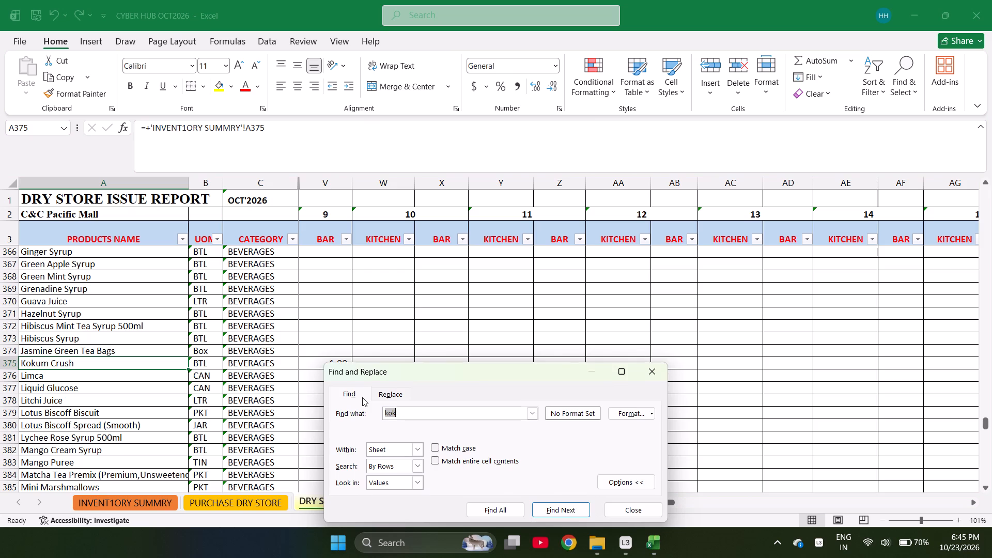
pyautogui.write('crush')
pyautogui.press('Return')
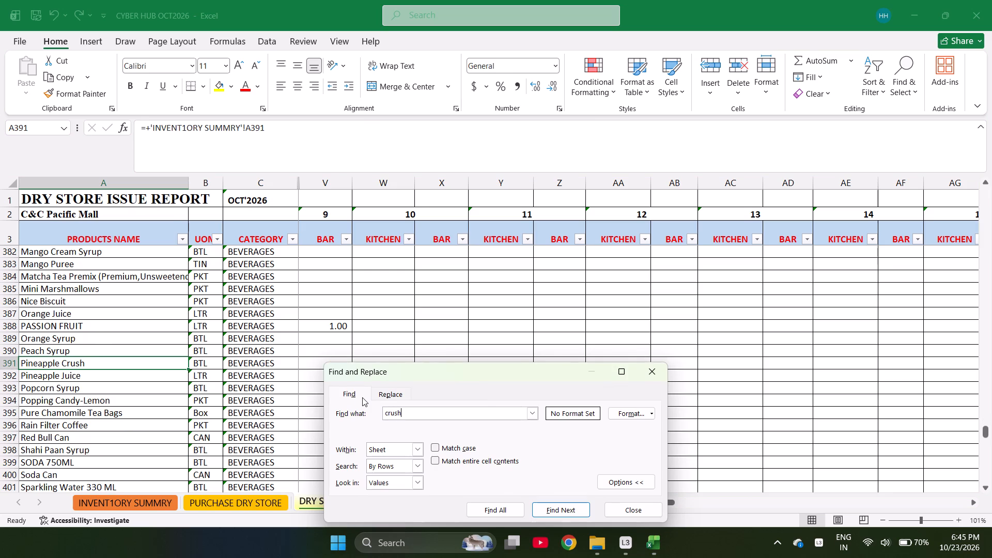
pyautogui.press('Escape')
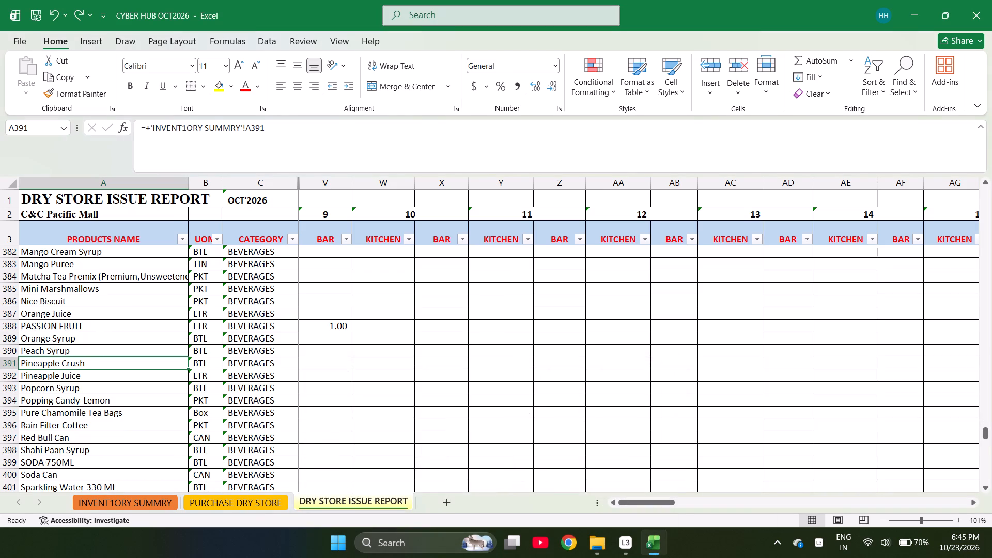
pyautogui.hotkey('ctrl', 'f')
pyautogui.press('Return')
pyautogui.press('Escape')
pyautogui.press('Right')
pyautogui.press('Right')
pyautogui.press('Right')
pyautogui.press('1')
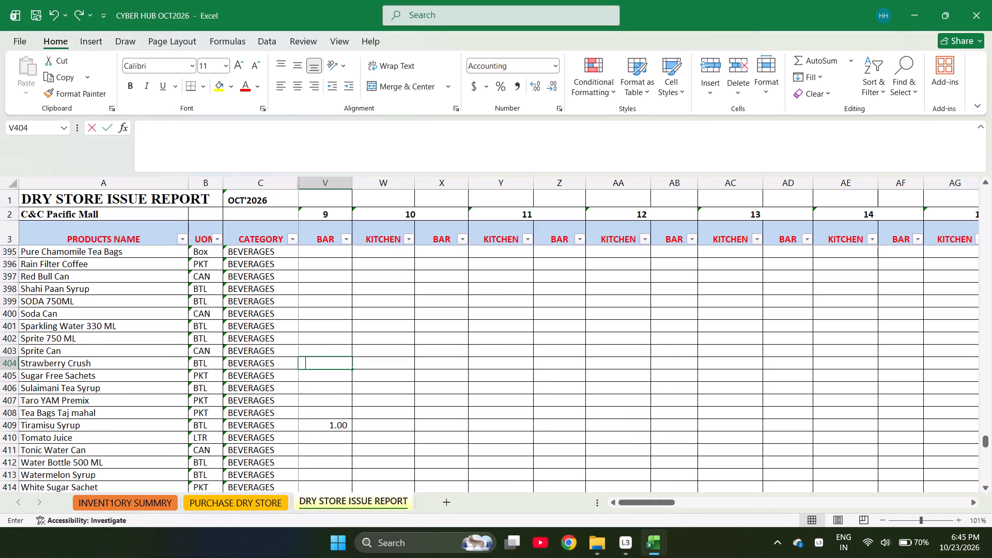
pyautogui.press('Return')
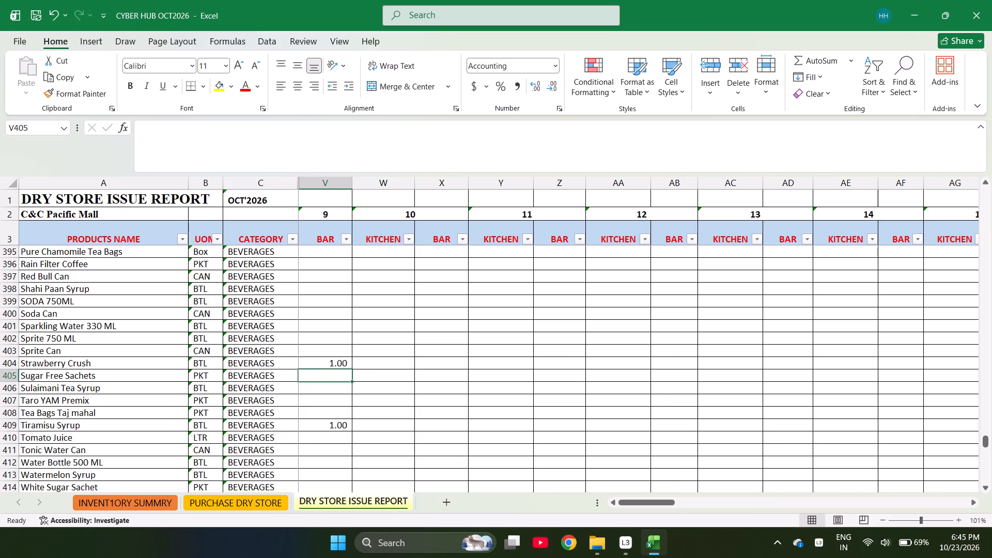
# Search for "coke" until reaching the Diet Coke row.
pyautogui.hotkey('ctrl', 'f')
pyautogui.press('Return')
pyautogui.write('coke')
pyautogui.press('Return')
pyautogui.press('Escape')
pyautogui.press('Right')
pyautogui.press('Right')
pyautogui.press('Right')
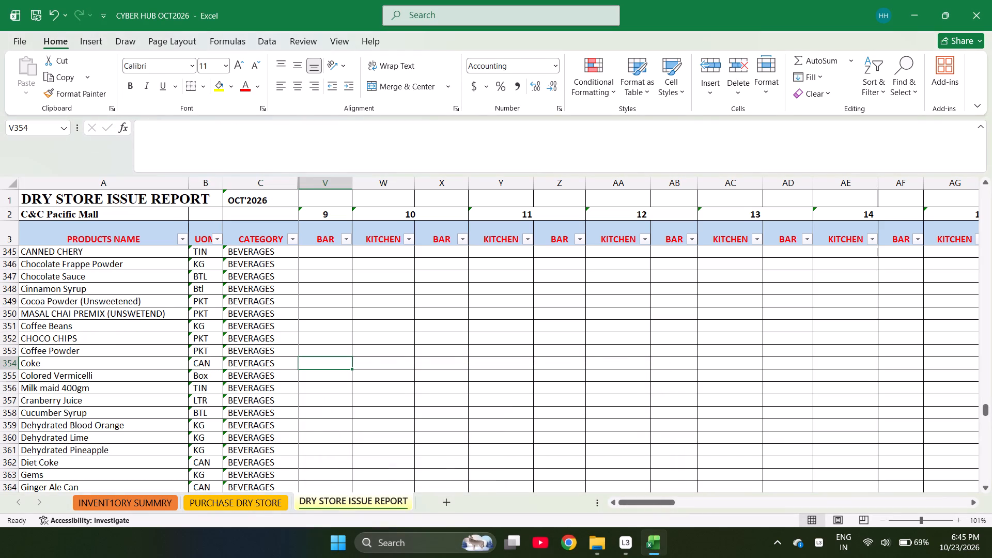
pyautogui.hotkey('ctrl', 'f')
pyautogui.press('Return')
pyautogui.press('Escape')
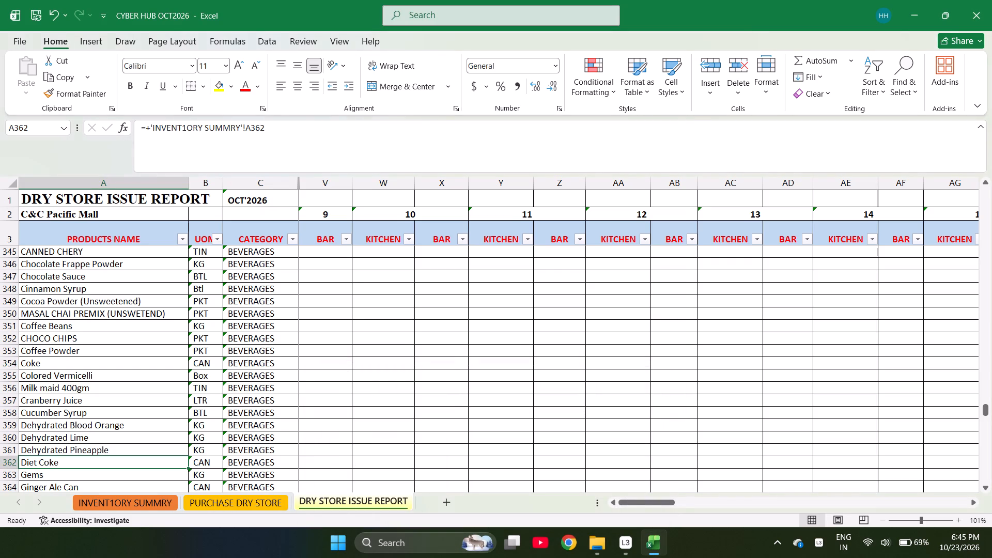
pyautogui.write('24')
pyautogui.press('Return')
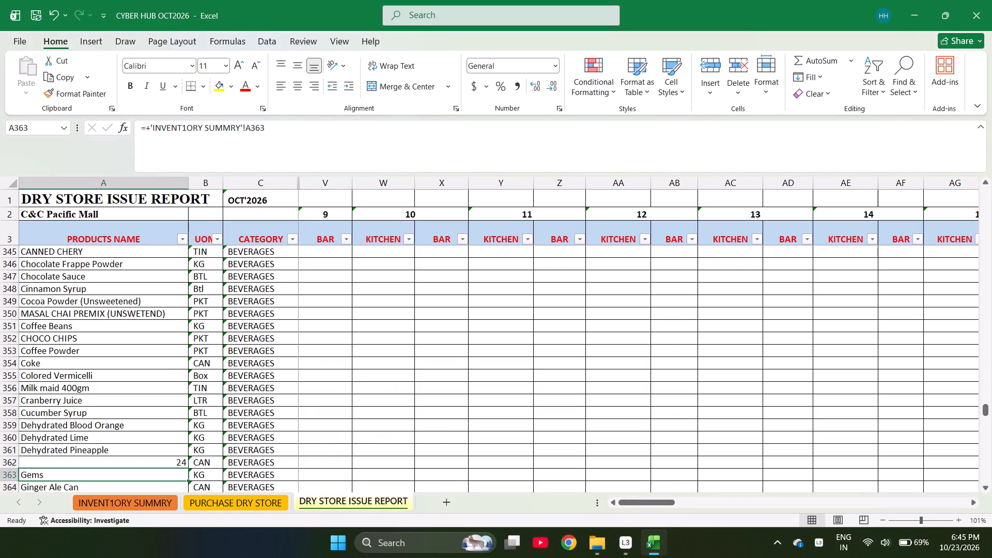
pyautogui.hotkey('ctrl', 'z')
# Enter 24 as the day 9 Bar issue for Diet Coke.
pyautogui.press('Right')
pyautogui.press('Right')
pyautogui.press('Right')
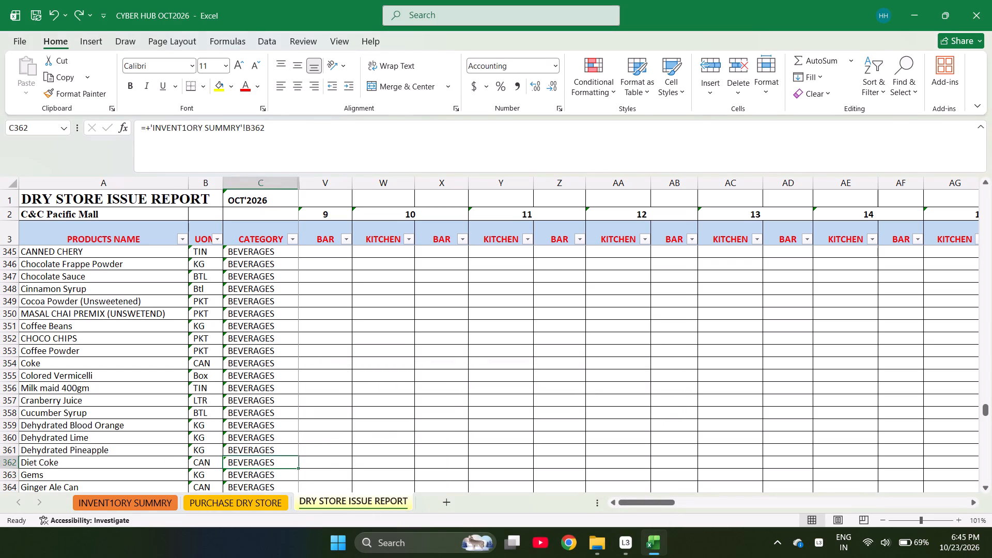
pyautogui.write('24')
pyautogui.press('Return')
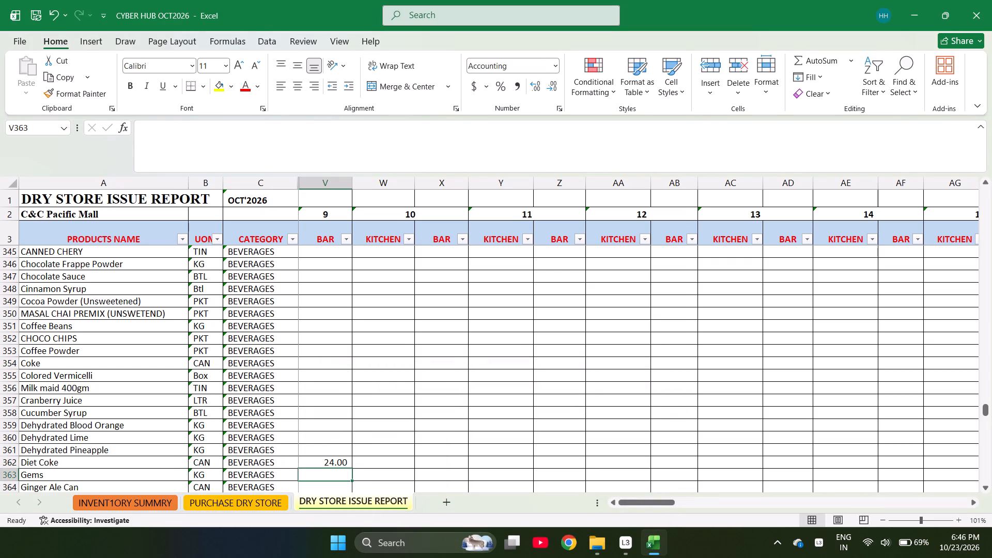
# Search for "soda" and enter 18 as the day 9 Bar issue for Soda Can.
pyautogui.hotkey('ctrl', 'f')
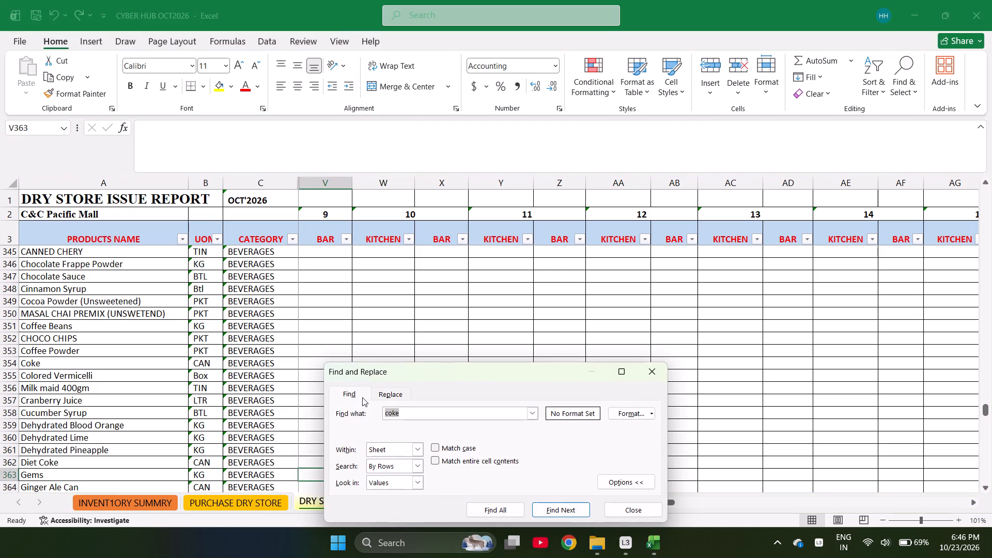
pyautogui.write('soda')
pyautogui.press('Return')
pyautogui.press('Escape')
pyautogui.press('Right')
pyautogui.press('Right')
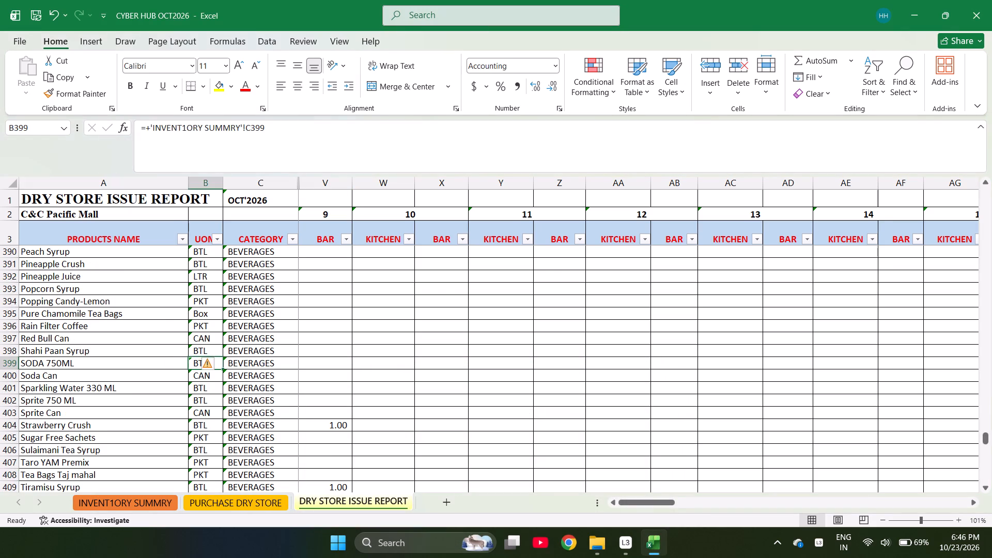
pyautogui.press('Right')
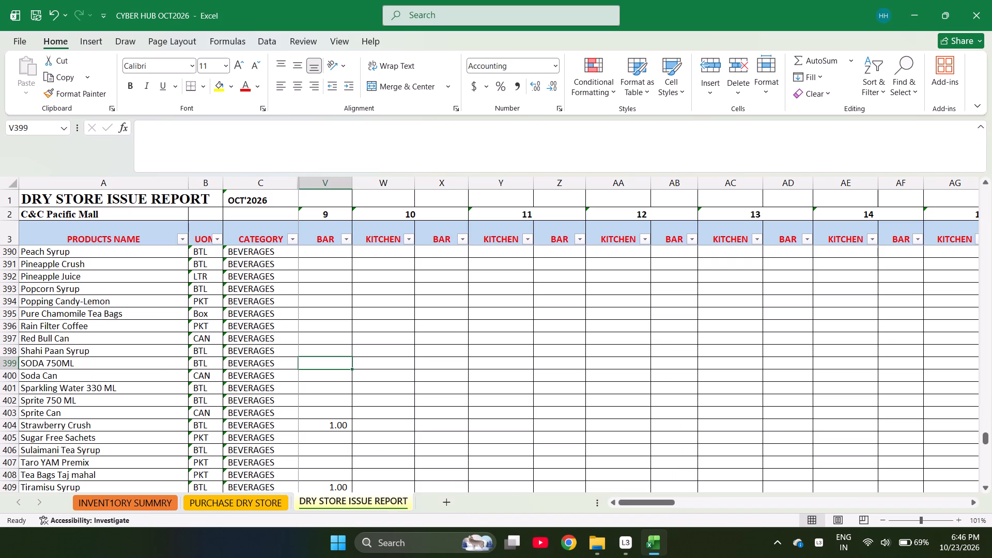
pyautogui.press('Down')
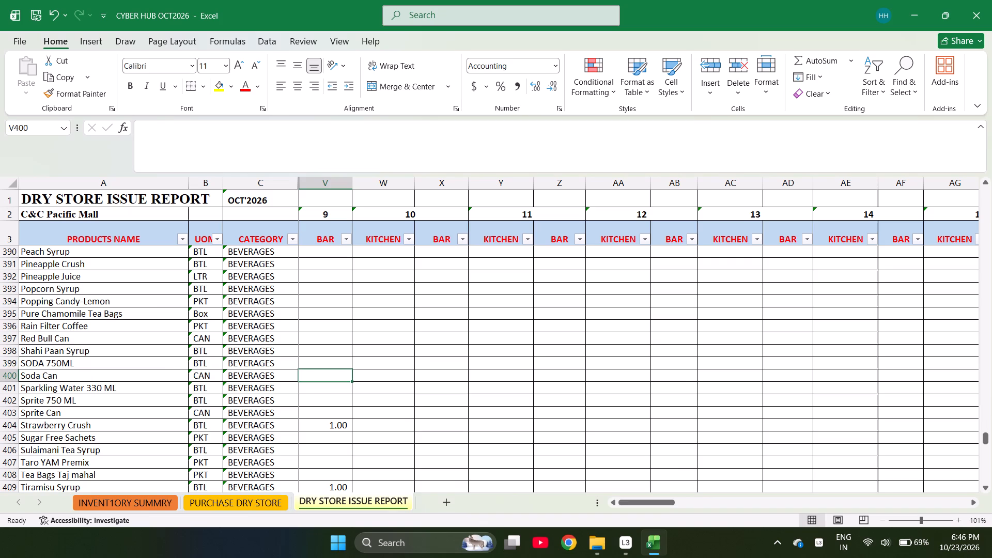
pyautogui.write('18')
pyautogui.press('Return')
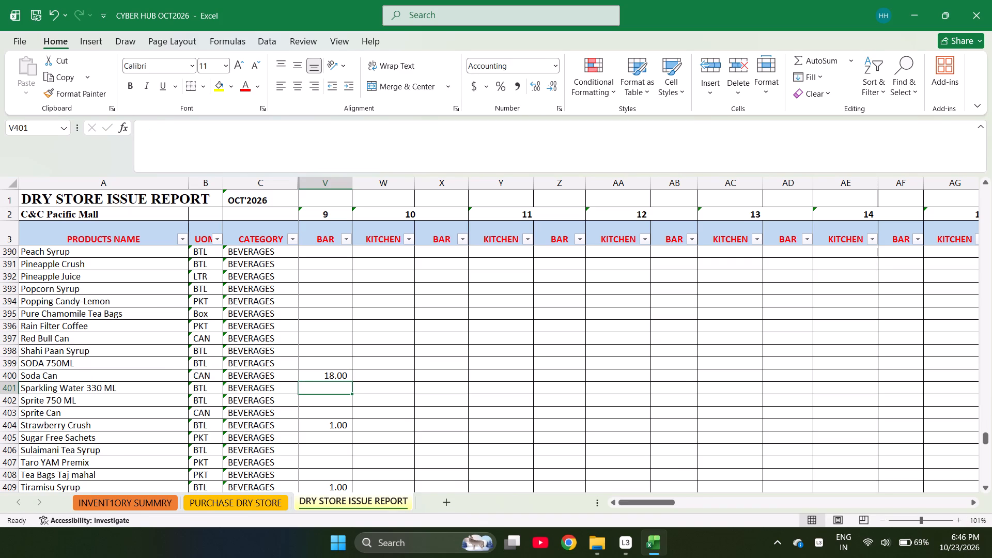
# Search for "juice" until reaching Cranberry Juice and enter 2 as its day 9 Bar issue.
pyautogui.hotkey('ctrl', 'f')
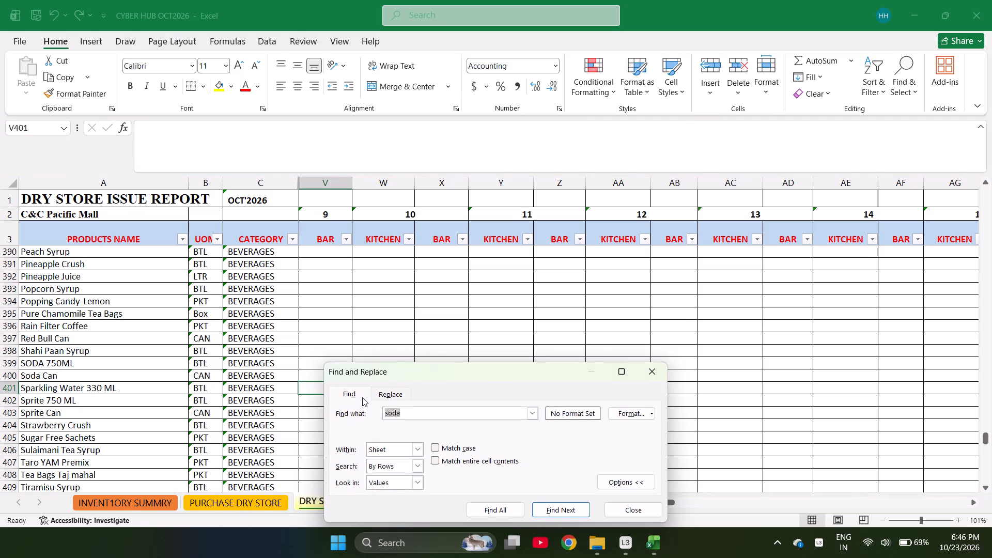
pyautogui.press('k')
pyautogui.press('BackSpace')
pyautogui.write('juice')
pyautogui.press('Return')
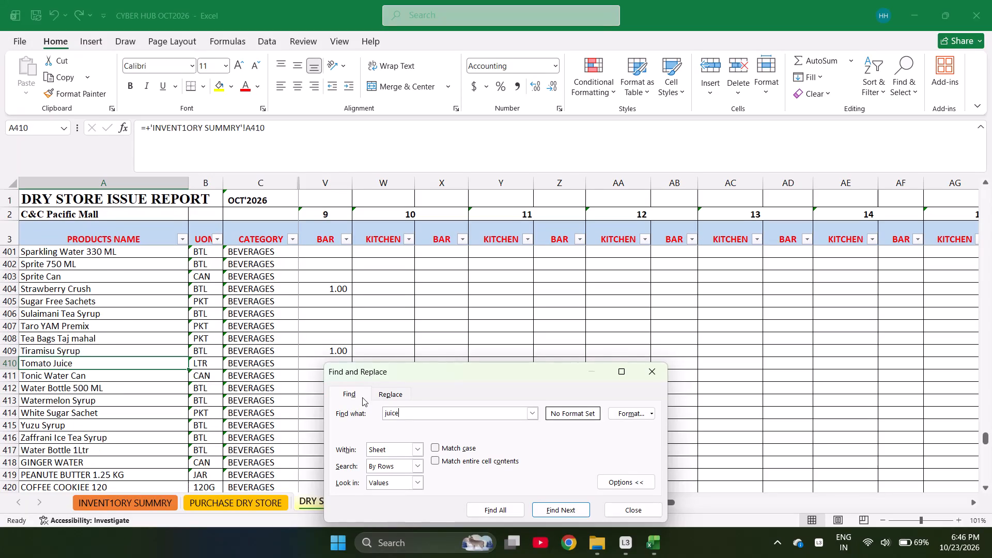
pyautogui.press('Return')
pyautogui.press('Return')
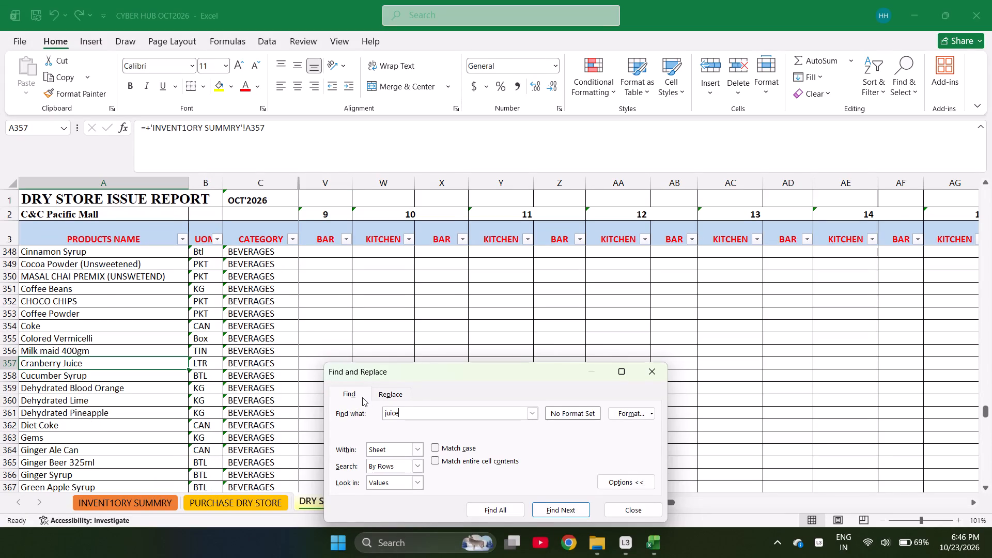
pyautogui.press('Escape')
pyautogui.press('Right')
pyautogui.press('Right')
pyautogui.press('Right')
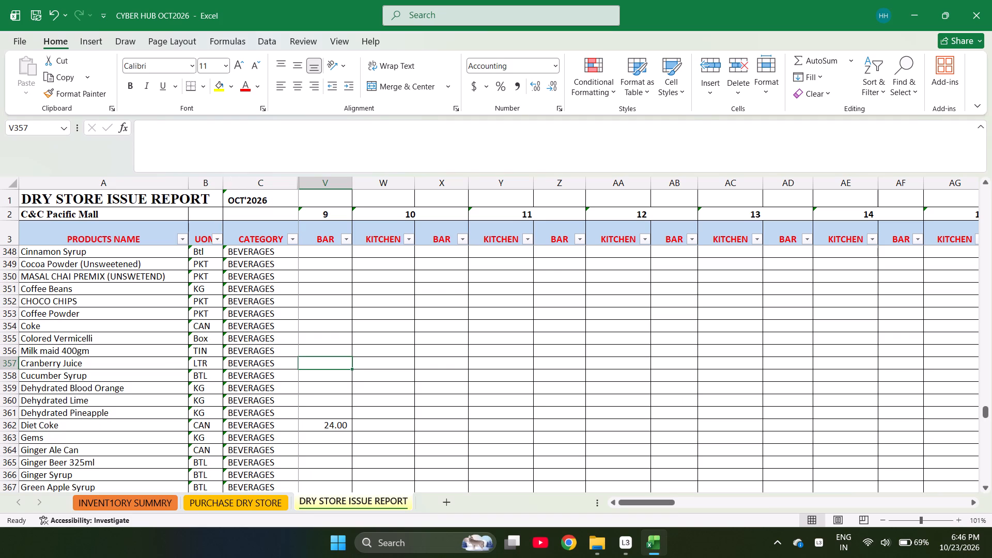
pyautogui.press('2')
pyautogui.press('Return')
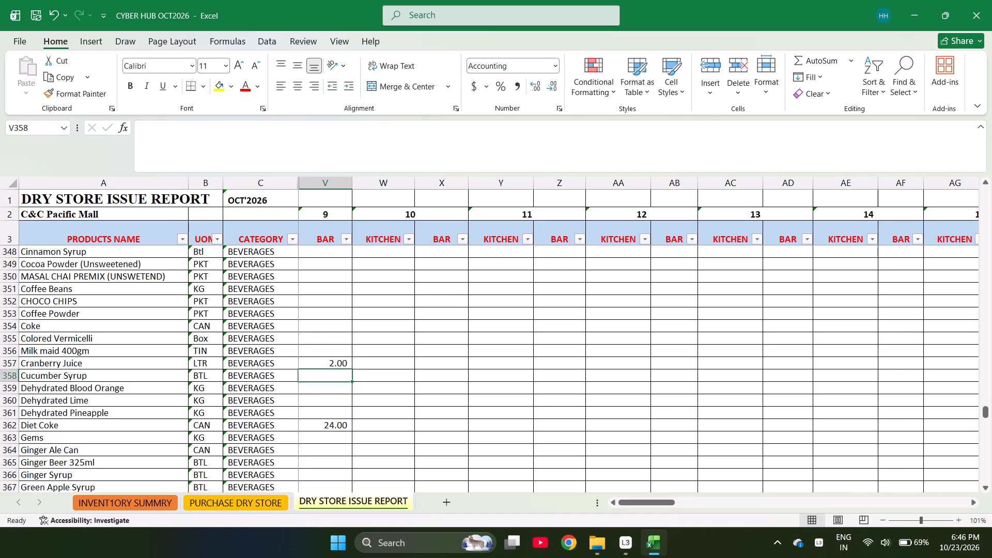
# Continue the "juice" search to Litchi Juice and enter 1 as its day 9 Bar issue.
pyautogui.hotkey('ctrl', 'f')
pyautogui.press('Return')
pyautogui.press('Escape')
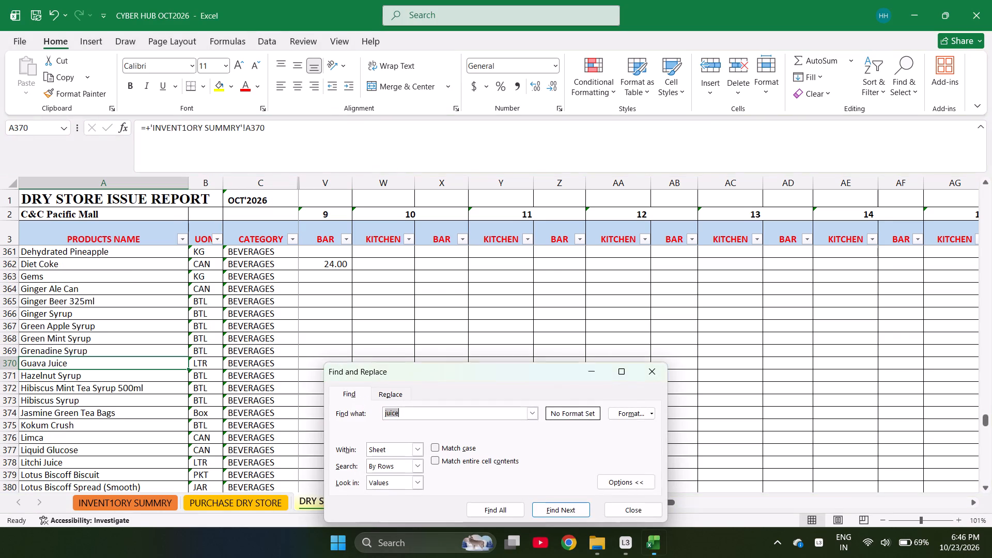
pyautogui.hotkey('ctrl', 'f')
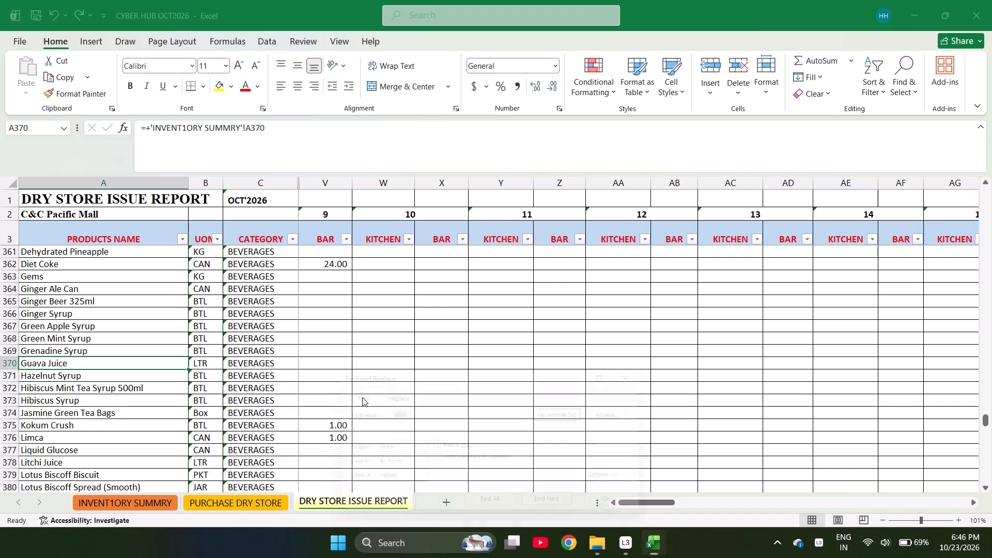
pyautogui.press('Return')
pyautogui.press('Escape')
pyautogui.press('Right')
pyautogui.press('Right')
pyautogui.press('Right')
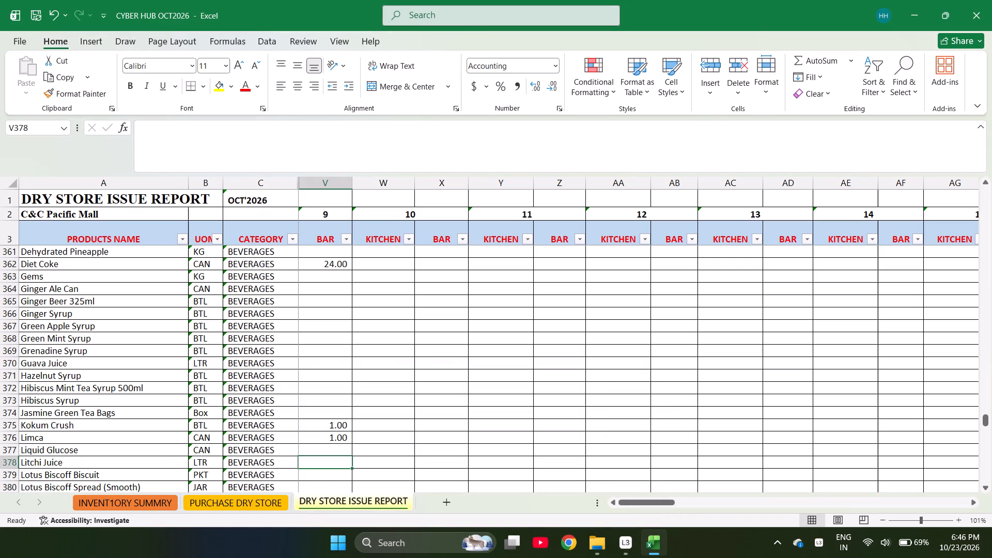
pyautogui.press('1')
pyautogui.press('Return')
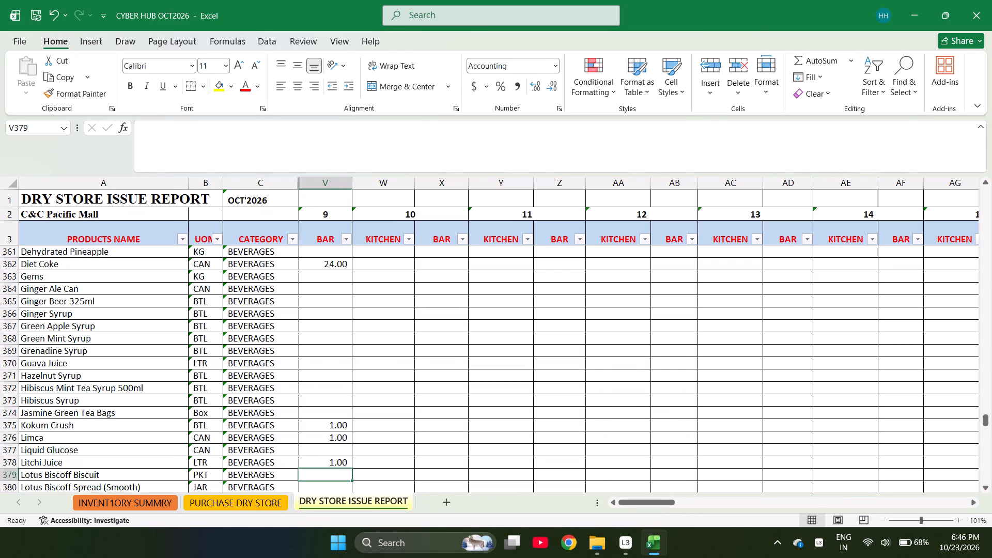
# Search for "orang" and enter 2 as the day 9 Bar issue for Orange Juice.
pyautogui.hotkey('ctrl', 'f')
pyautogui.write('orang')
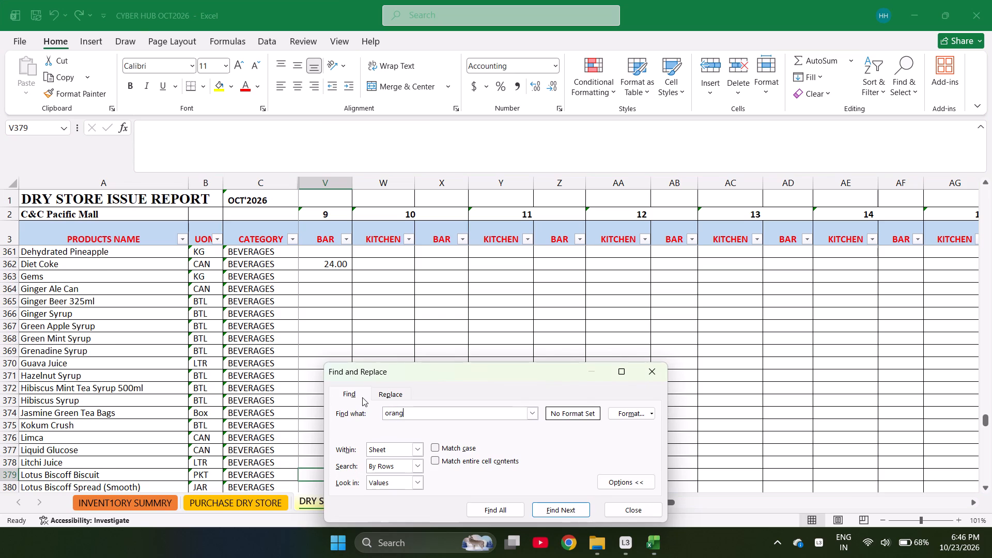
pyautogui.press('Return')
pyautogui.press('Escape')
pyautogui.press('Right')
pyautogui.press('Right')
pyautogui.press('Right')
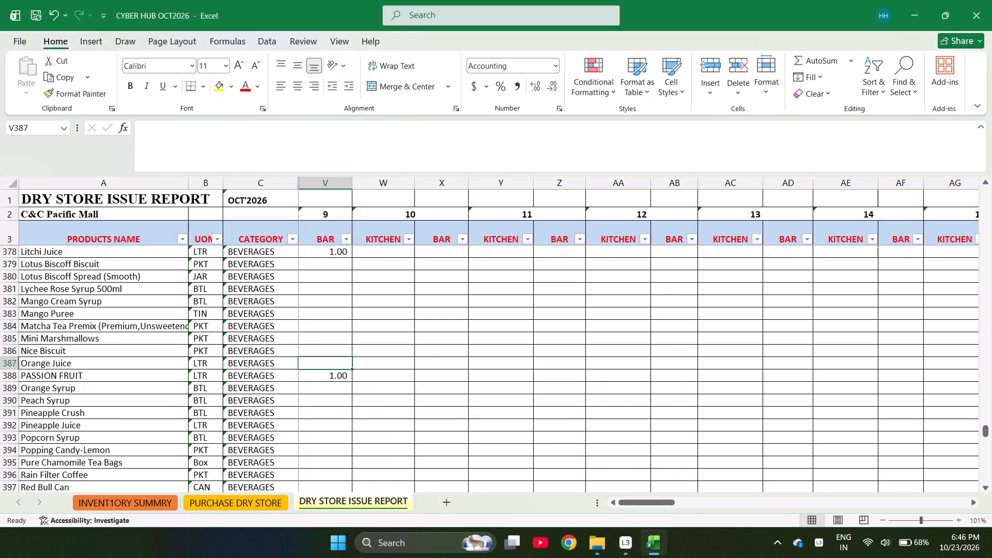
pyautogui.press('2')
pyautogui.press('Return')
# Continue the "orang" search to Orange Syrup and enter 4 as the day 9 Bar issue for Pineapple Juice, a few rows below.
pyautogui.hotkey('ctrl', 'f')
pyautogui.press('Return')
pyautogui.press('Escape')
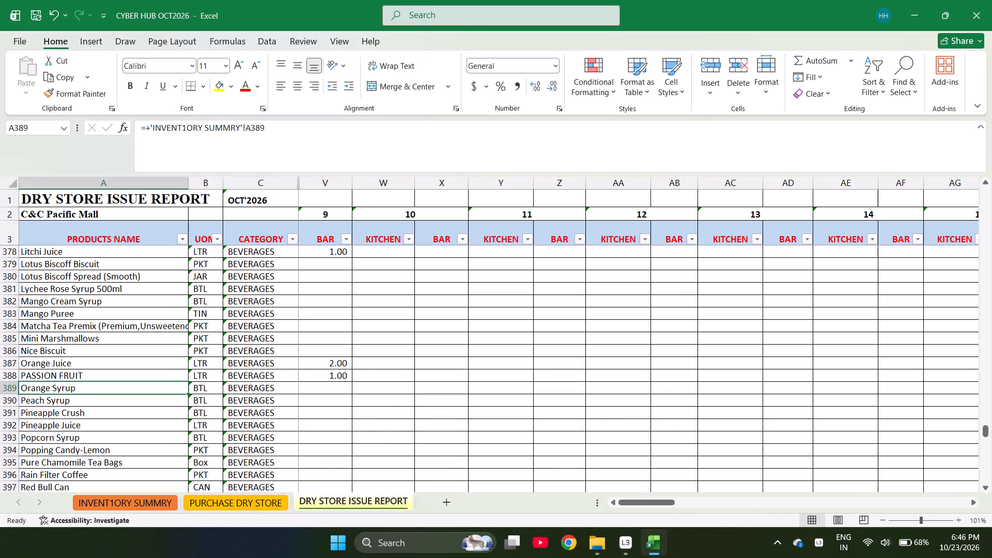
pyautogui.press('Right')
pyautogui.press('Right')
pyautogui.press('Right')
pyautogui.press('Right')
pyautogui.press('Left')
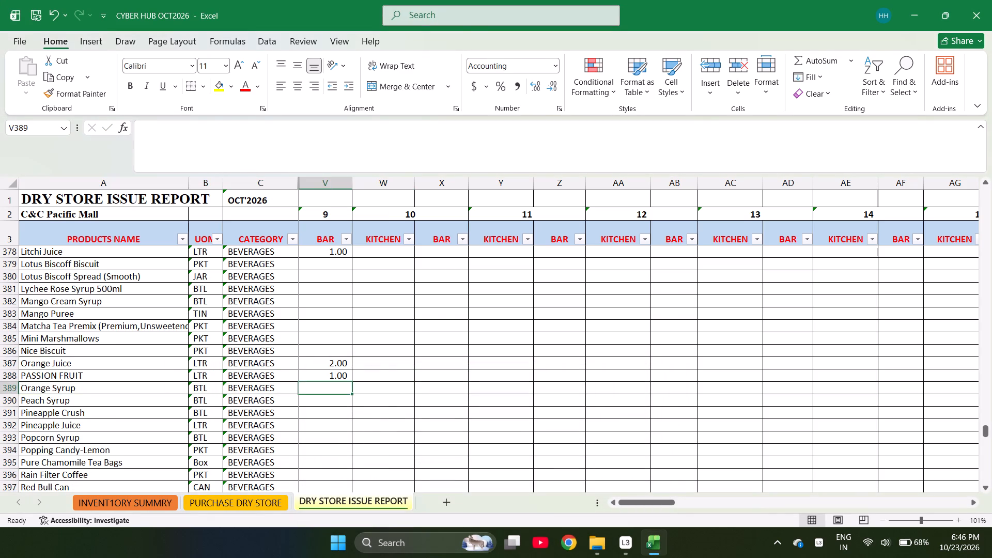
pyautogui.press('Down')
pyautogui.press('Down')
pyautogui.press('Down')
pyautogui.press('Down')
pyautogui.press('Up')
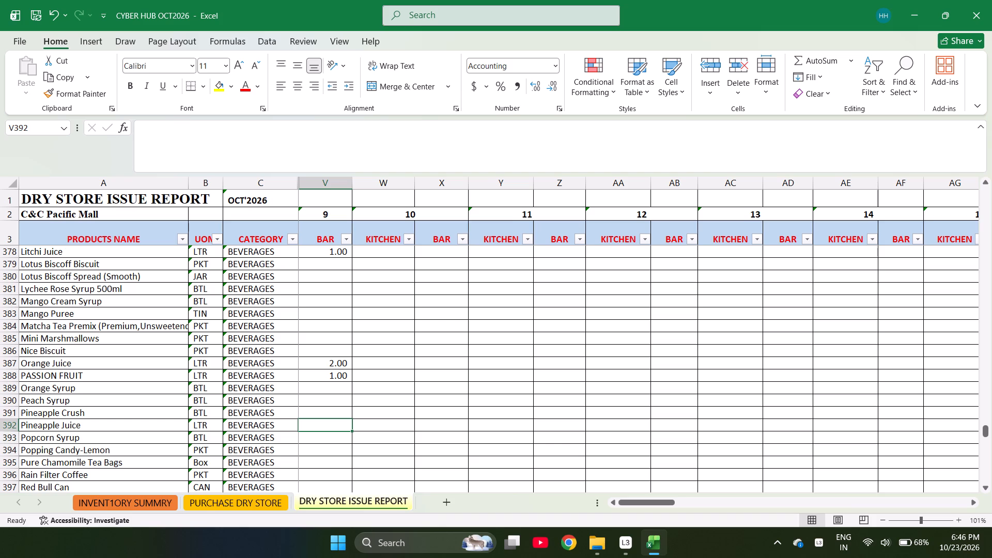
pyautogui.press('4')
pyautogui.press('Return')
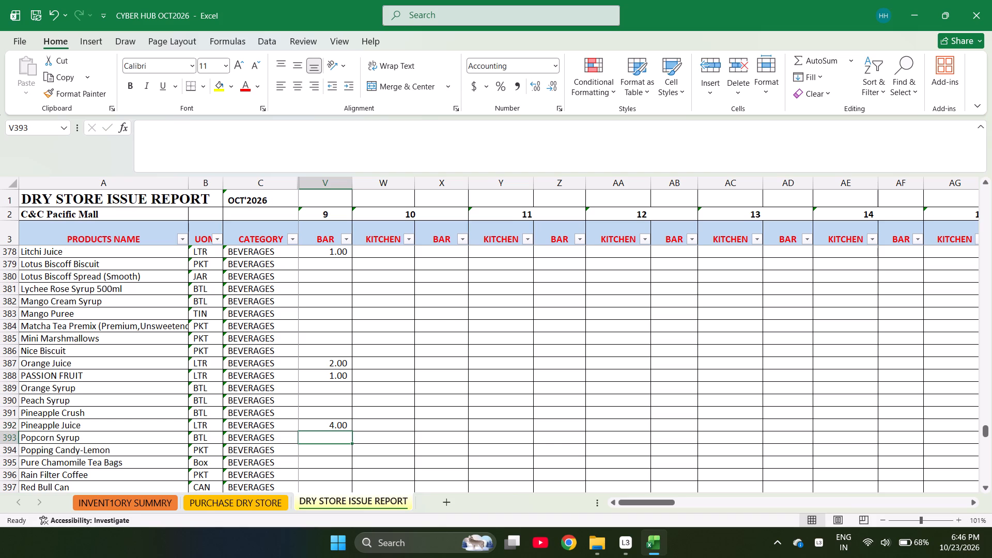
# Search for "cocoa" and enter 1 as the day 9 Bar issue for Cocoa Powder (Unsweetened).
pyautogui.hotkey('ctrl', 'f')
pyautogui.write('cocoa')
pyautogui.press('Return')
pyautogui.press('Escape')
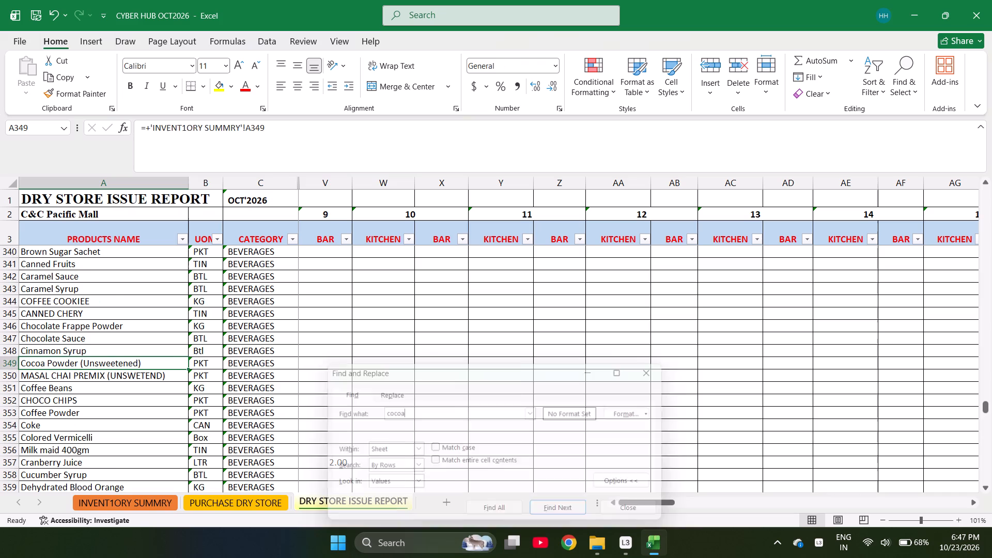
pyautogui.press('Right')
pyautogui.press('Right')
pyautogui.press('Right')
pyautogui.press('1')
pyautogui.press('Return')
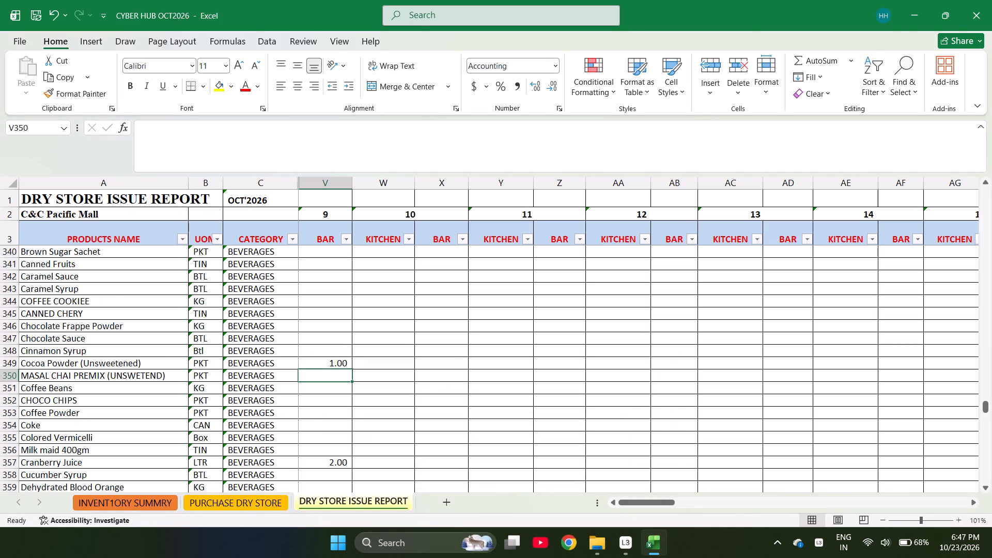
# Search for "coffee" and enter 1 as the day 9 Bar issue for Coffee Powder.
pyautogui.hotkey('ctrl', 'f')
pyautogui.write('coffee')
pyautogui.press('Return')
pyautogui.press('Escape')
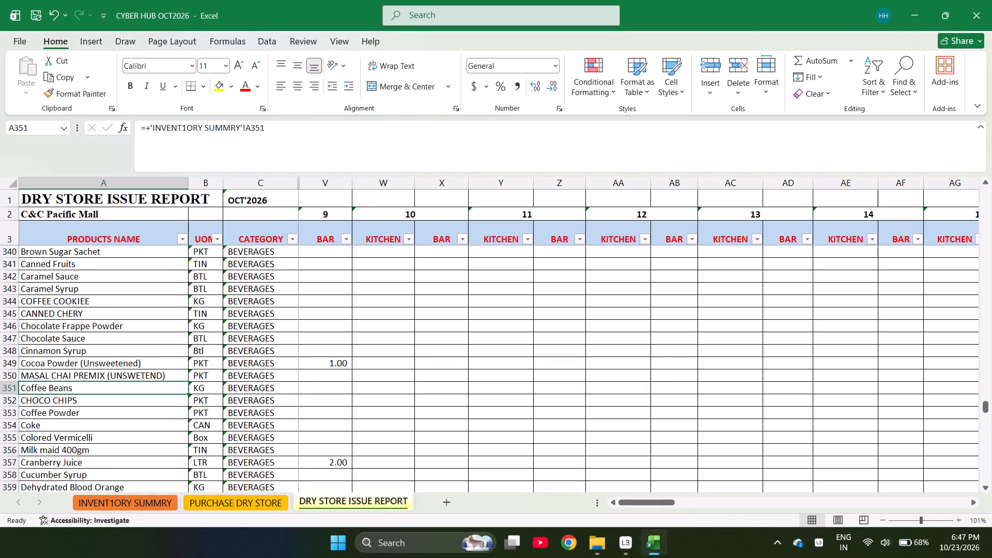
pyautogui.press('Down')
pyautogui.press('Right')
pyautogui.press('Right')
pyautogui.press('Right')
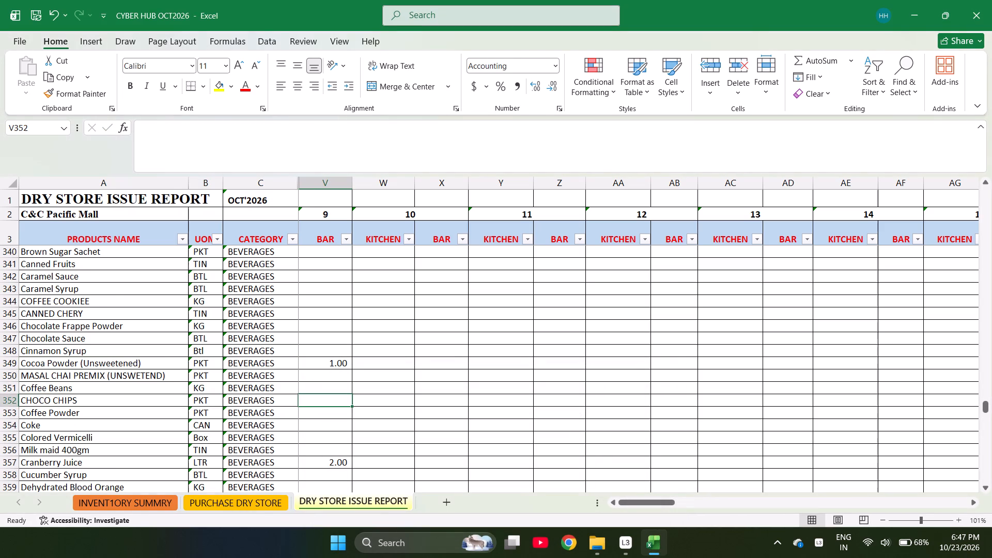
pyautogui.press('Return')
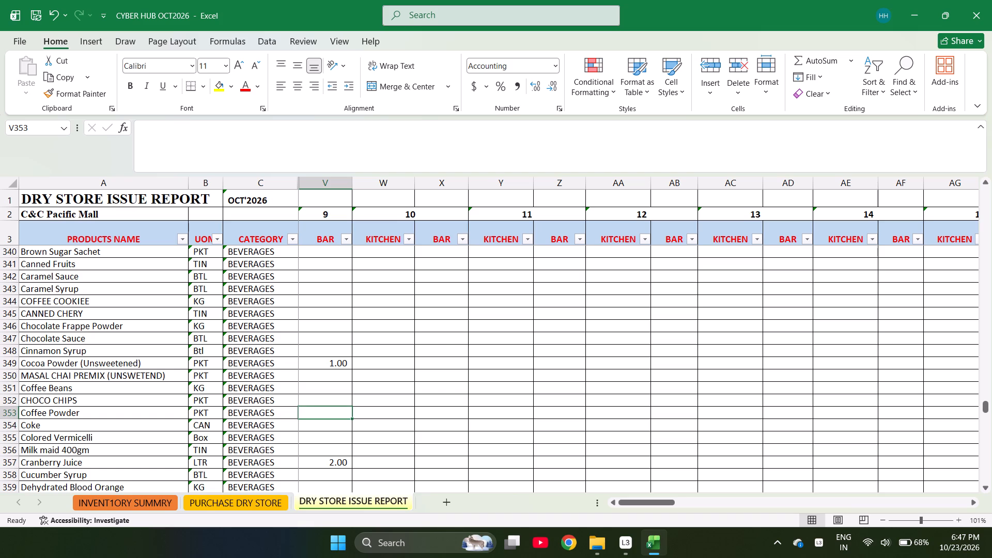
pyautogui.press('1')
pyautogui.press('Return')
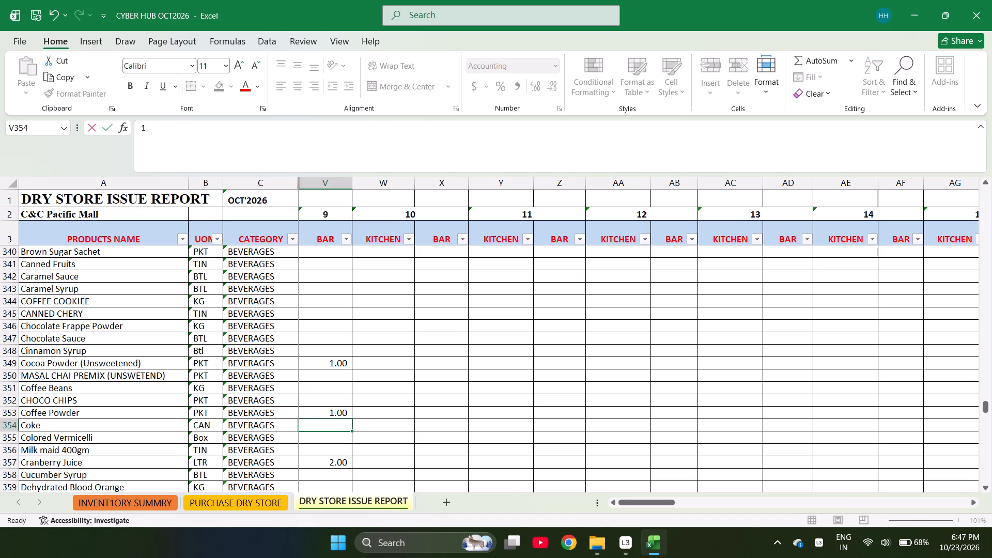
# Go through the remaining "coffee" matches and enter 1 as the day 9 Bar issue for Coffee Beans.
pyautogui.hotkey('ctrl', 'f')
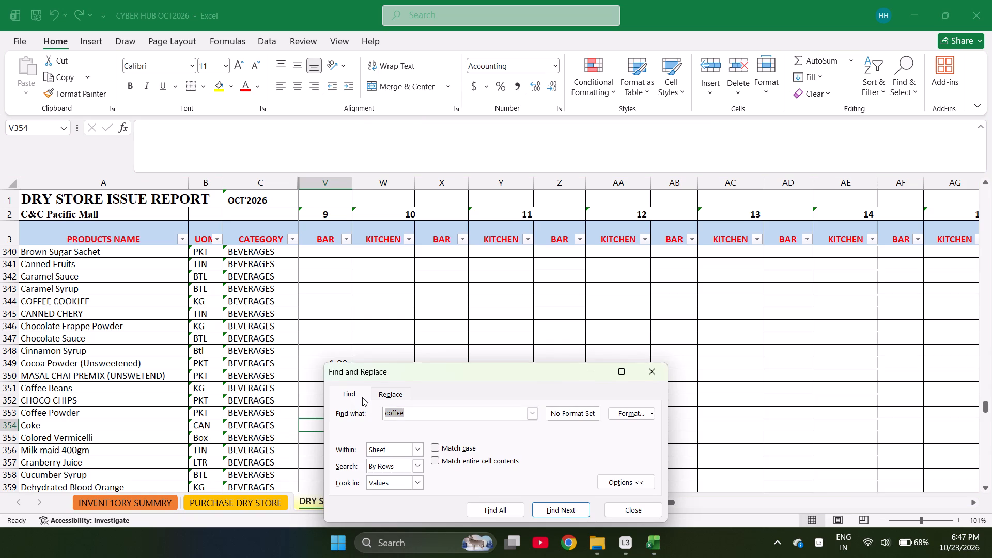
pyautogui.press('Return')
pyautogui.press('Return')
pyautogui.press('Return')
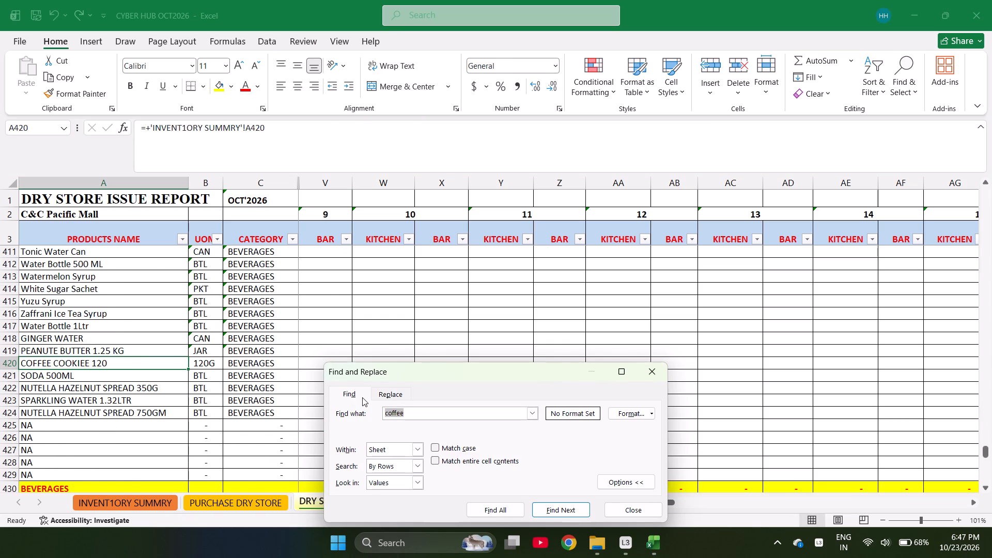
pyautogui.press('Return')
pyautogui.press('Return')
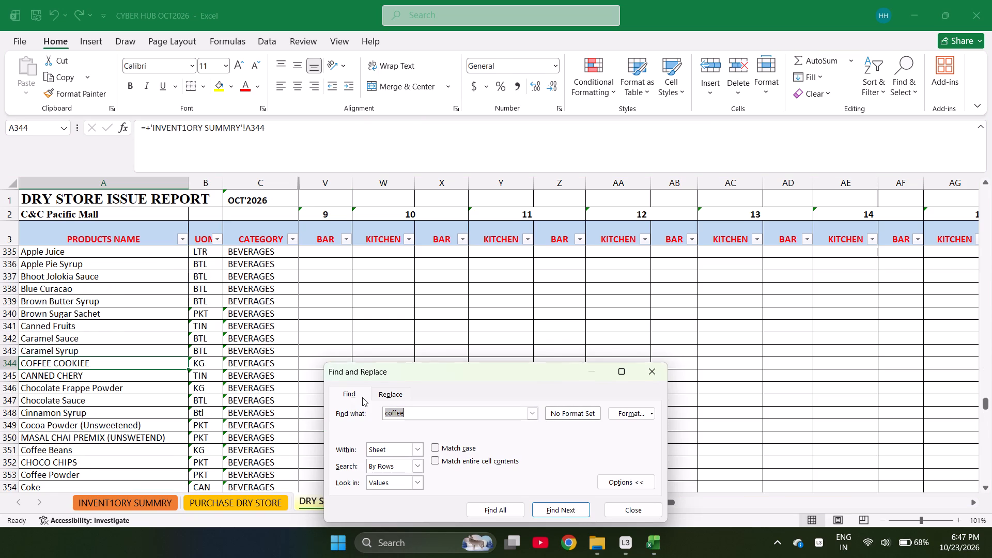
pyautogui.press('Return')
pyautogui.press('Return')
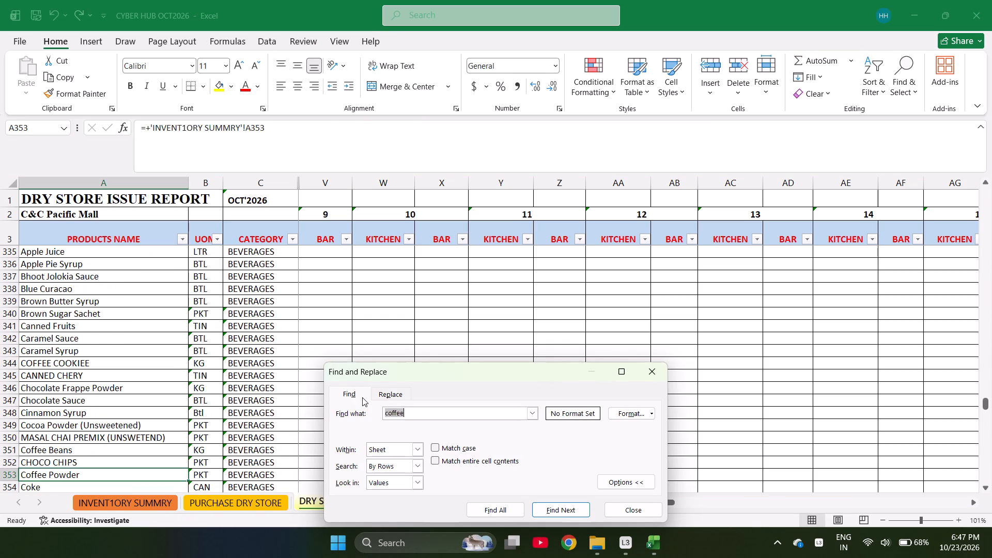
pyautogui.press('Escape')
pyautogui.press('Up')
pyautogui.press('Up')
pyautogui.press('Right')
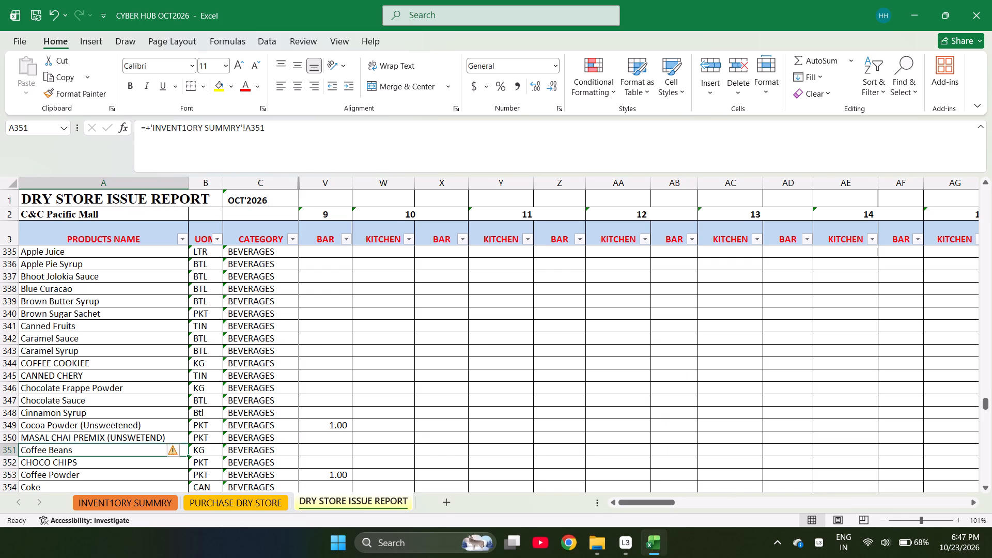
pyautogui.press('Right')
pyautogui.press('Right')
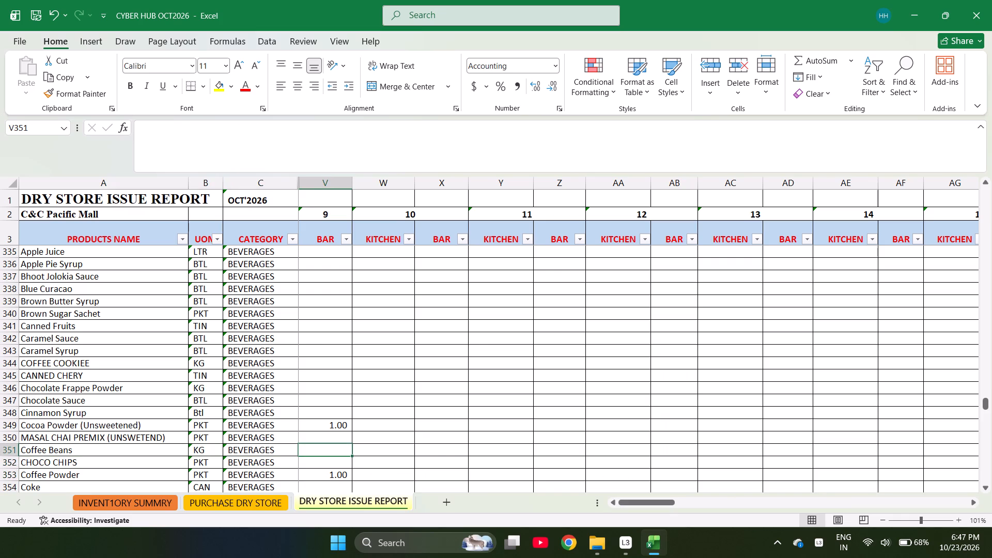
pyautogui.press('1')
pyautogui.press('Return')
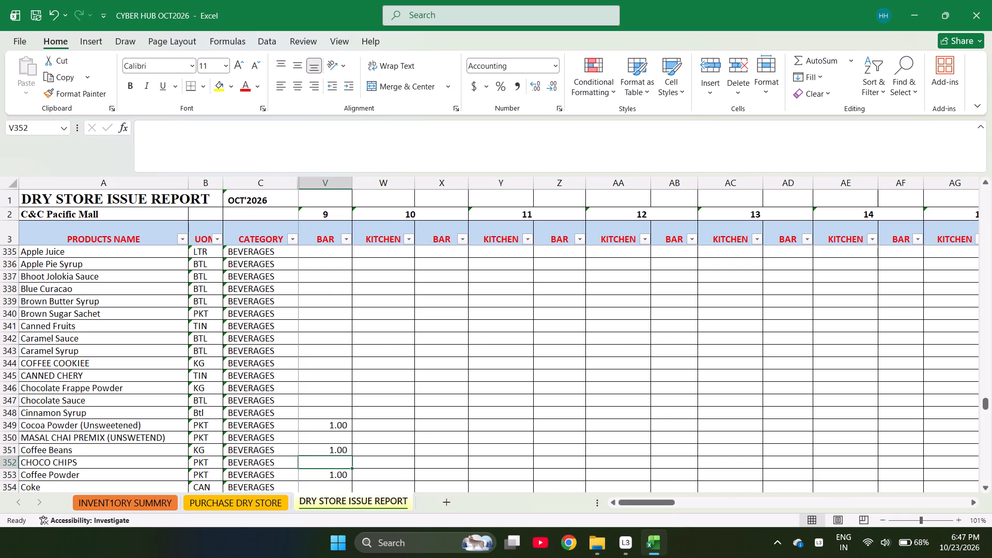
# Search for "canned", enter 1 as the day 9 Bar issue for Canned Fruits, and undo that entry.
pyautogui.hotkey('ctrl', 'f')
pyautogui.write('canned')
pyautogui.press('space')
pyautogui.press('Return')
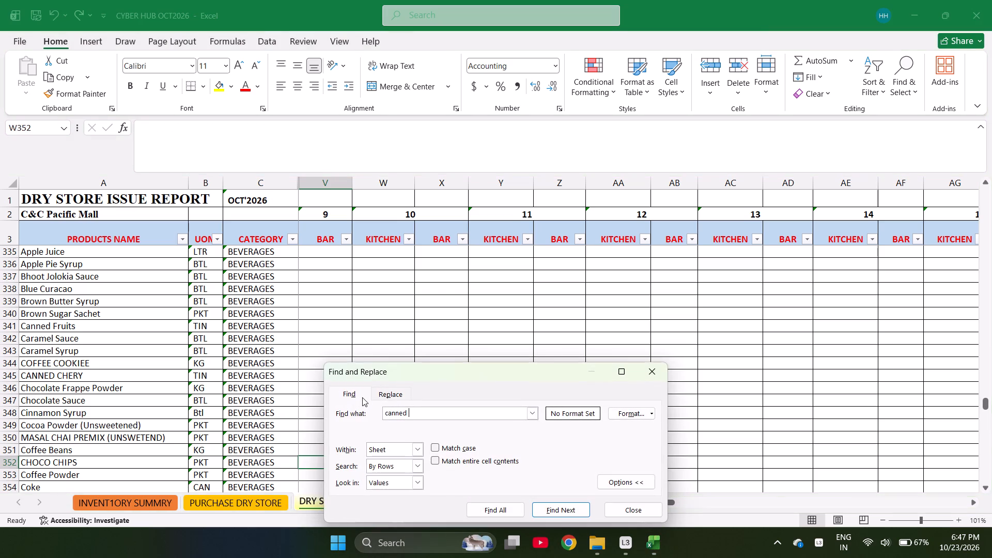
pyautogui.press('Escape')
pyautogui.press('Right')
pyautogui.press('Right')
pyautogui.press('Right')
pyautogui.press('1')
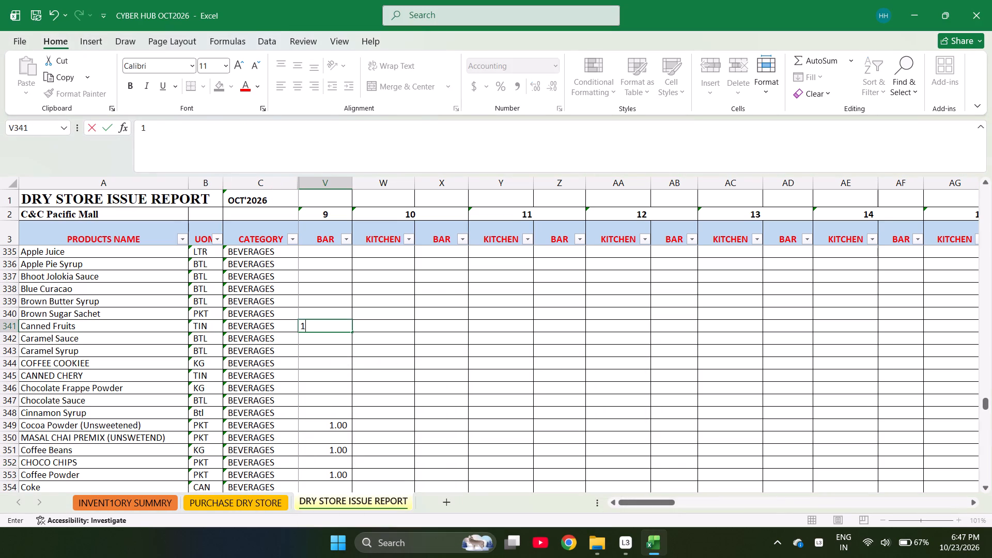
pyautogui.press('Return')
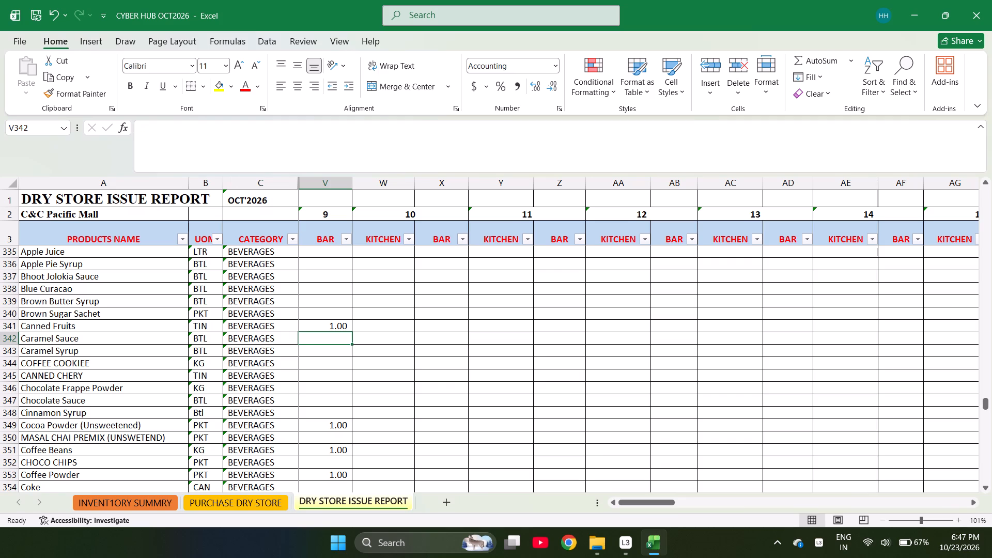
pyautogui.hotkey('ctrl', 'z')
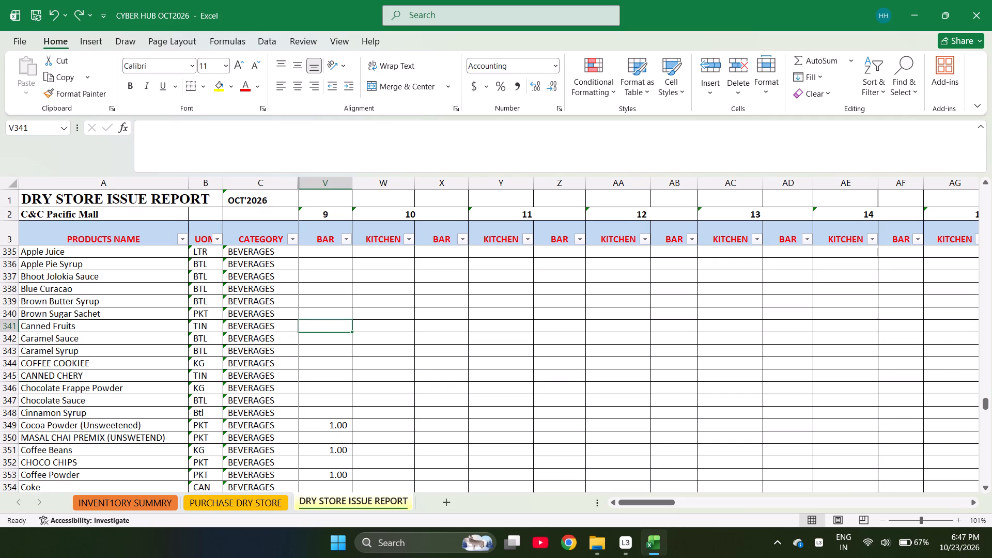
# Find the "canned" match CANNED CHERY and enter 1 as its day 9 Bar issue.
pyautogui.hotkey('ctrl', 'f')
pyautogui.press('Return')
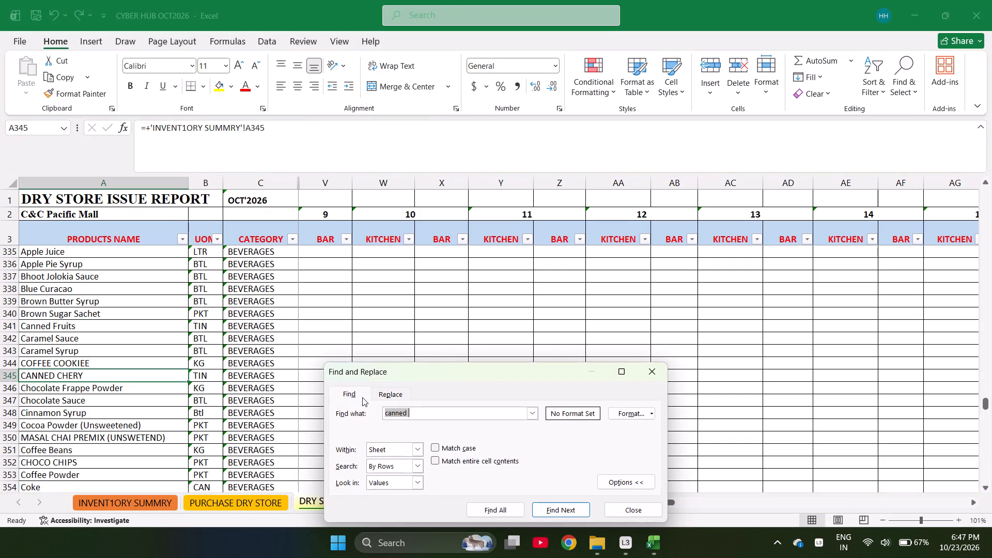
pyautogui.press('Escape')
pyautogui.press('Right')
pyautogui.press('Right')
pyautogui.press('Right')
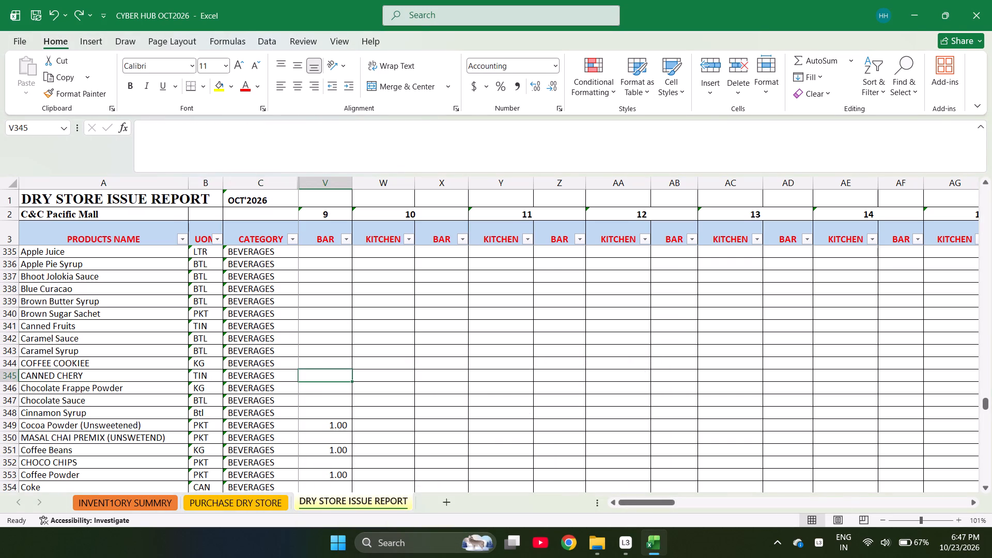
pyautogui.press('1')
pyautogui.press('Return')
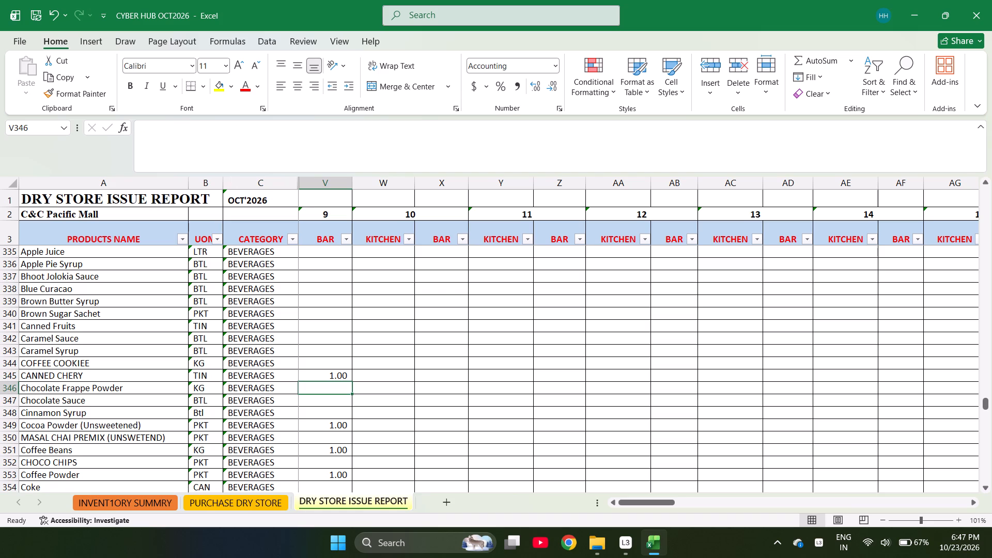
# Continue the "canned" search to Canned Fruits and enter 1 as its day 9 Bar issue.
pyautogui.hotkey('ctrl', 'f')
pyautogui.press('Return')
pyautogui.press('Escape')
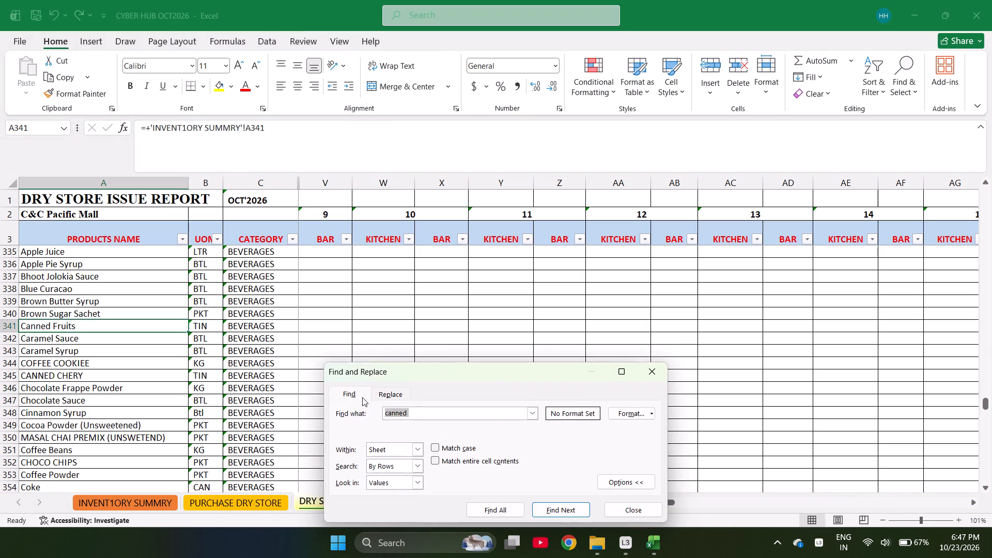
pyautogui.press('Right')
pyautogui.press('Right')
pyautogui.press('Right')
pyautogui.press('1')
pyautogui.press('Return')
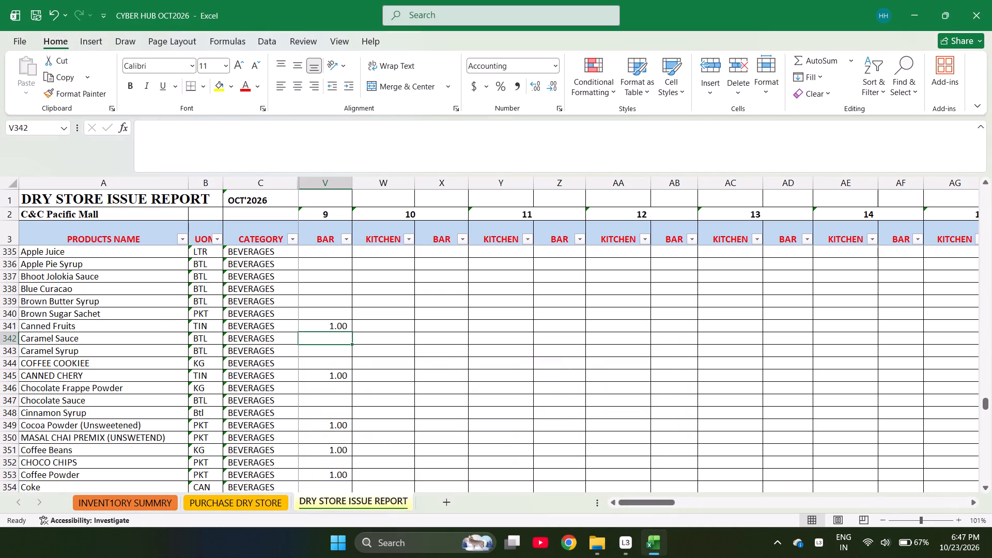
# Search for "frap" and enter 2 as the day 9 Bar issue for Chocolate Frappe Powder.
pyautogui.hotkey('ctrl', 'f')
pyautogui.write('frap')
pyautogui.press('Return')
pyautogui.press('Escape')
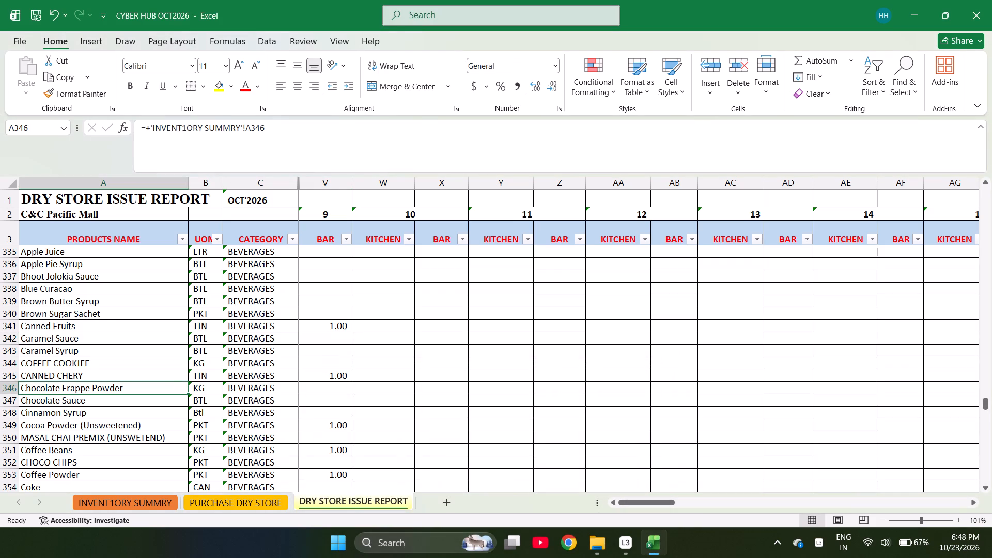
pyautogui.press('Right')
pyautogui.press('Right')
pyautogui.press('Right')
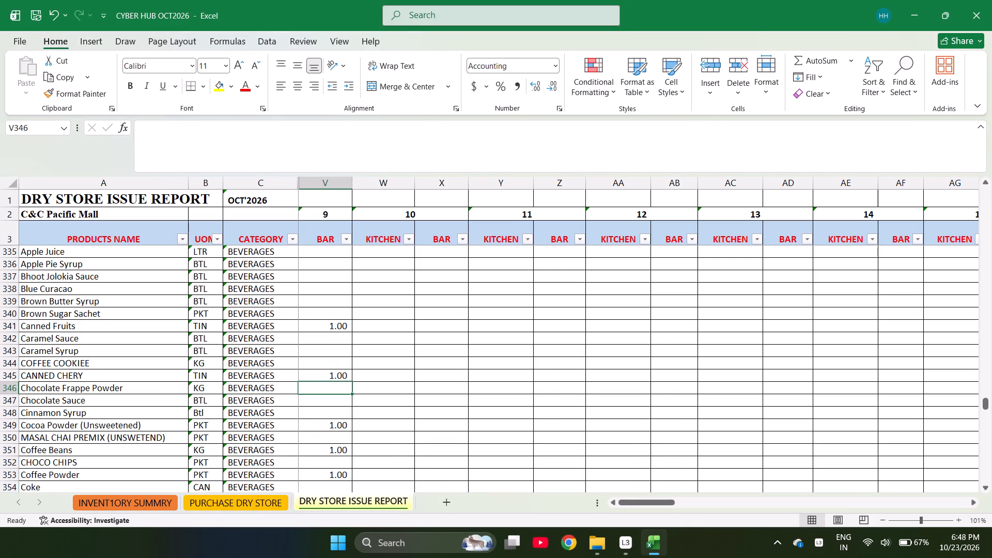
pyautogui.press('2')
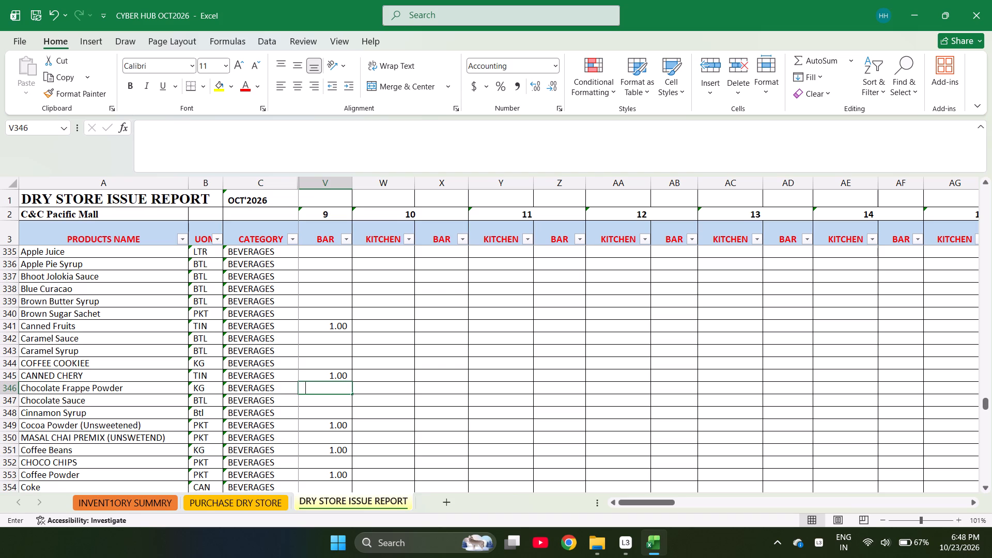
pyautogui.press('Return')
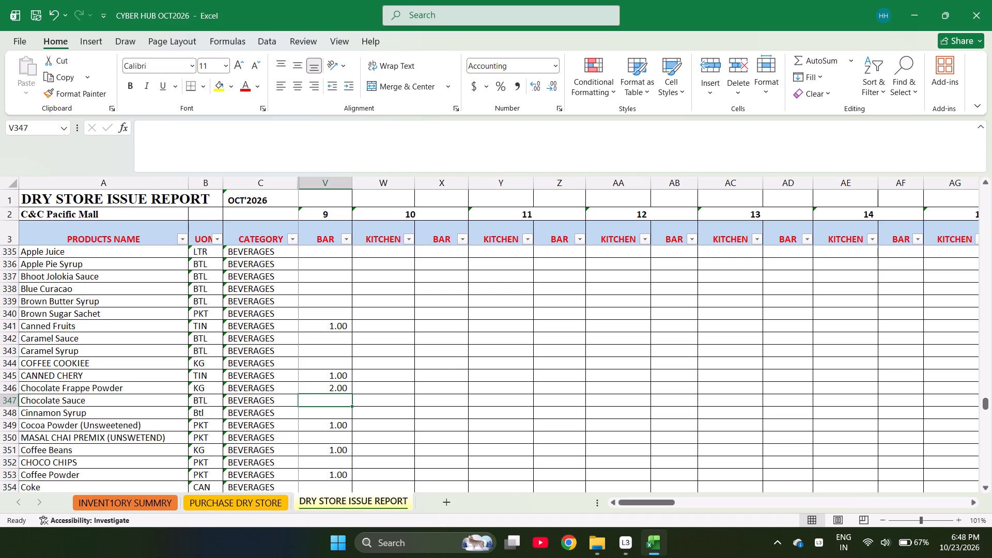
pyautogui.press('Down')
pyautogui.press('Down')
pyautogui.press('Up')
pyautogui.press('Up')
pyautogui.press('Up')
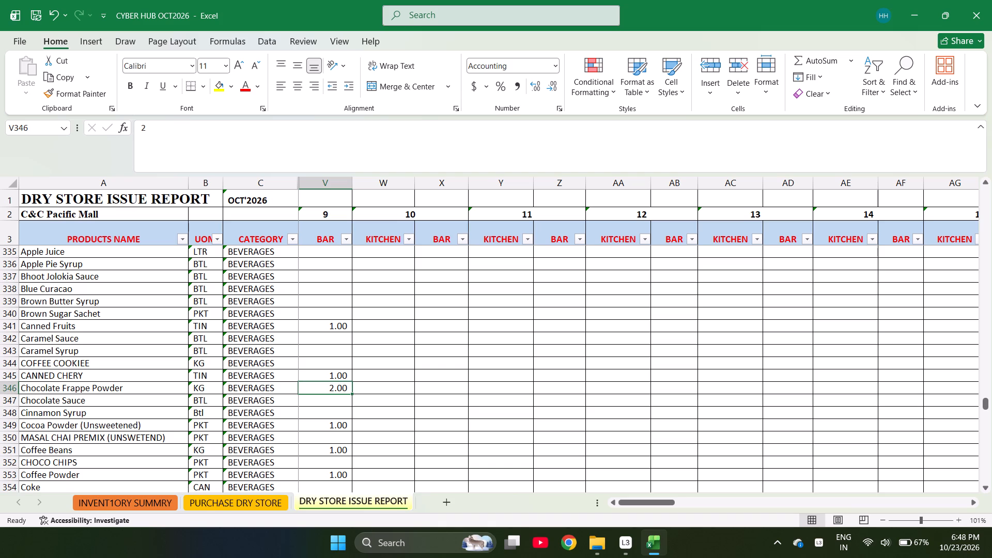
# Search for "cond" and enter 1 as the day 9 Bar issue for CONDENSED MILK.
pyautogui.hotkey('ctrl', 'f')
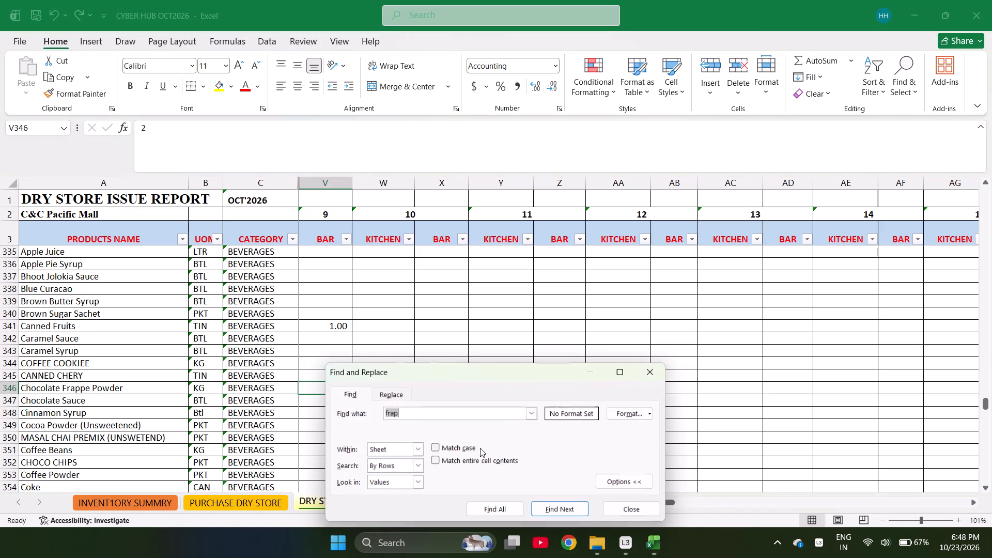
pyautogui.write('conf')
pyautogui.press('BackSpace')
pyautogui.press('d')
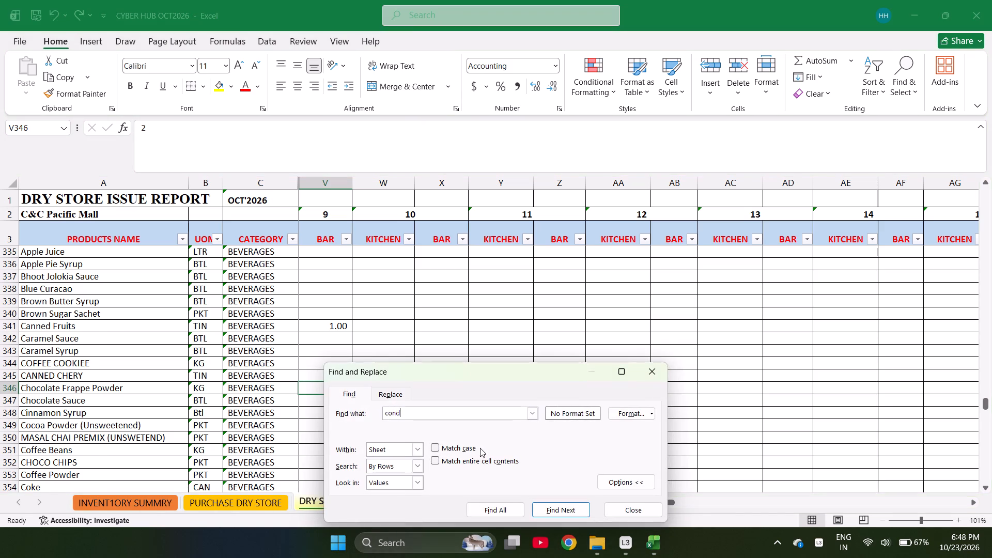
pyautogui.press('Return')
pyautogui.press('Escape')
pyautogui.press('Right')
pyautogui.press('Right')
pyautogui.press('Right')
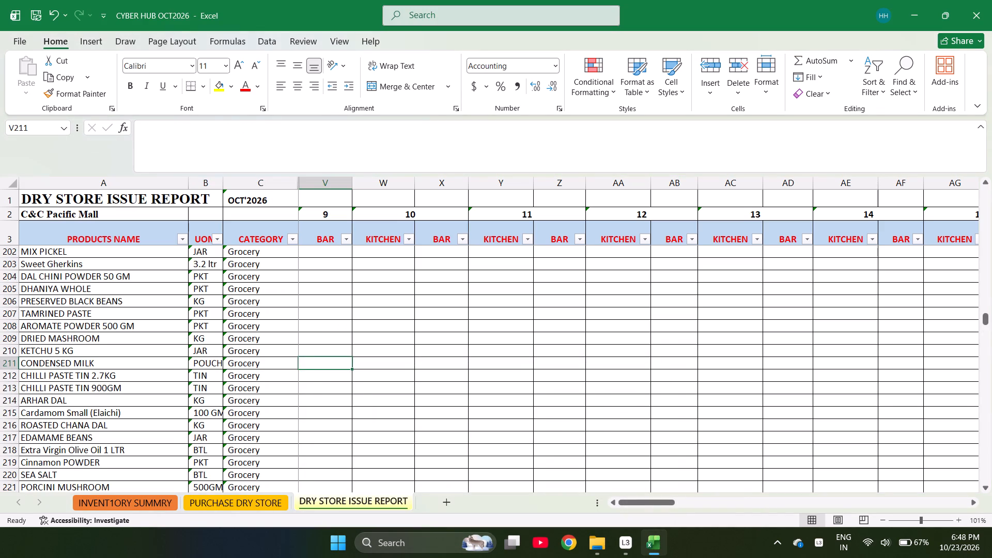
pyautogui.press('1')
pyautogui.press('Return')
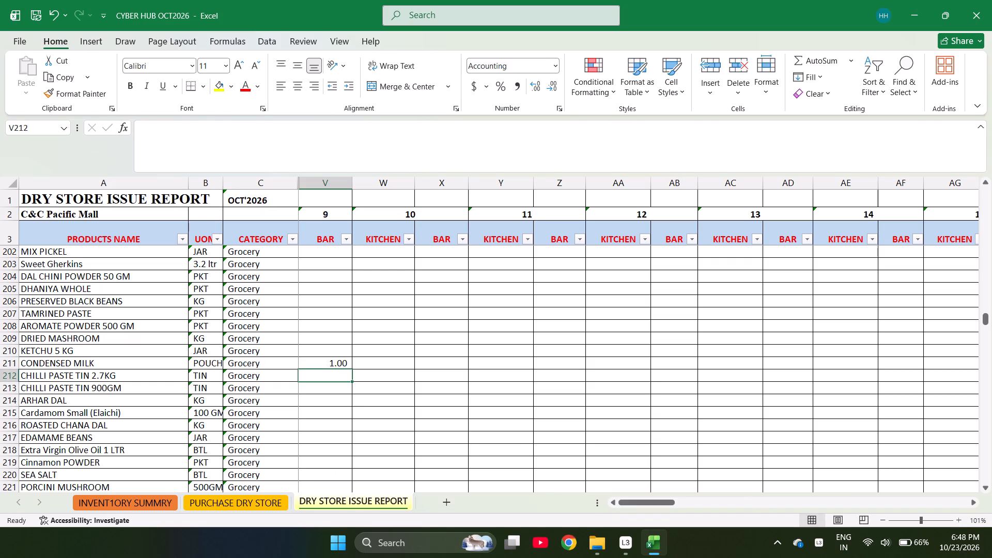
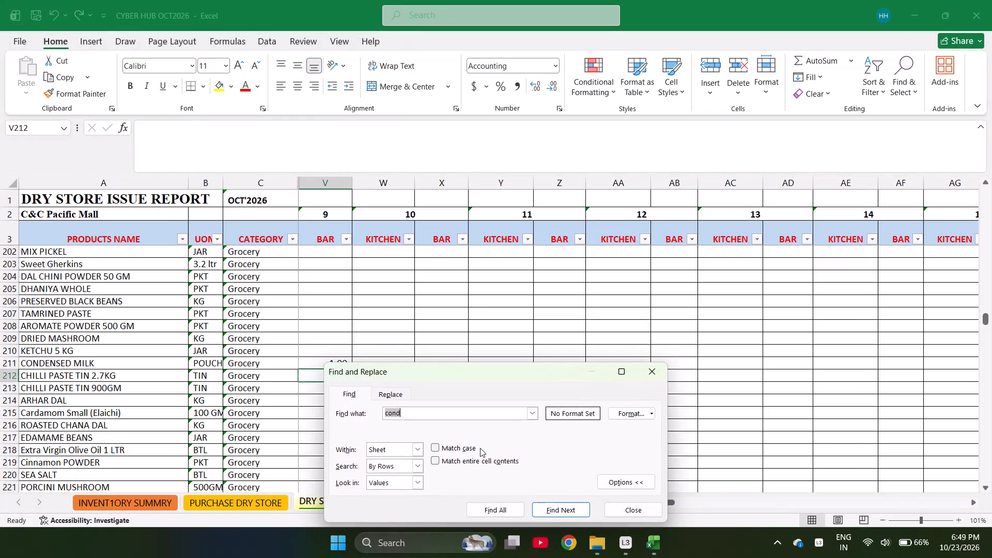
# Search for "sugar", continue to the grocery item Sugar, and enter 2 as its day 9 Bar issue.
pyautogui.write('sugar')
pyautogui.press('Return')
pyautogui.press('Return')
pyautogui.press('Return')
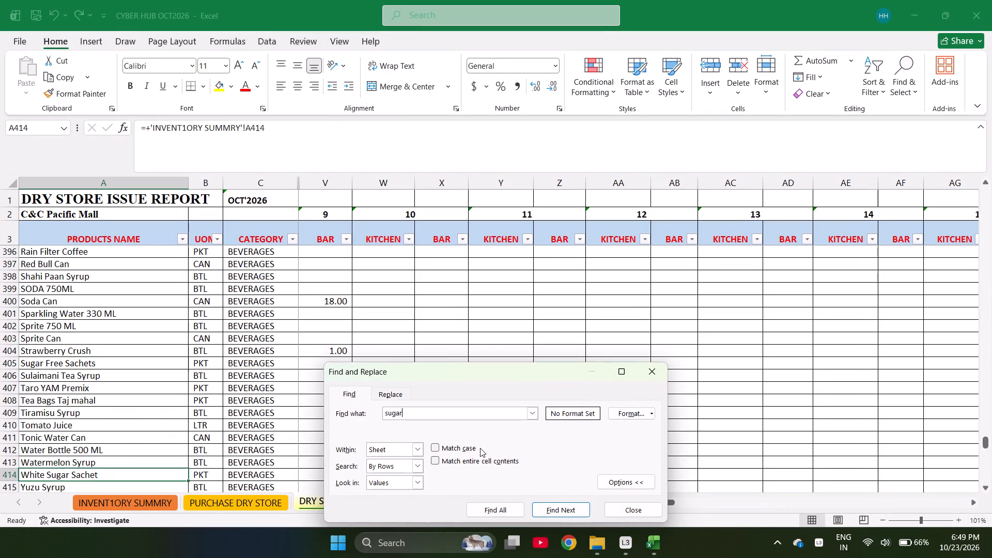
pyautogui.press('Return')
pyautogui.press('Return')
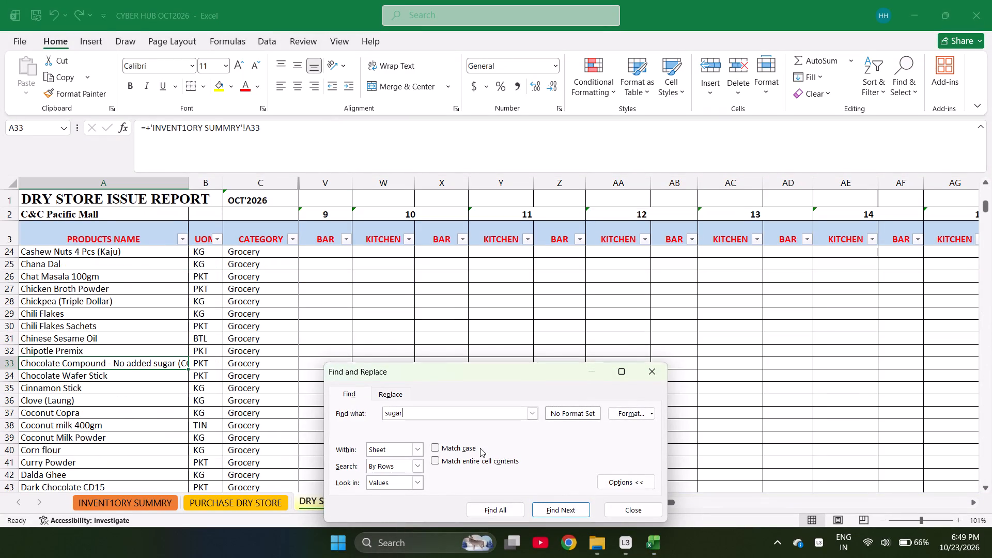
pyautogui.press('Return')
pyautogui.press('Return')
pyautogui.press('Escape')
pyautogui.press('Right')
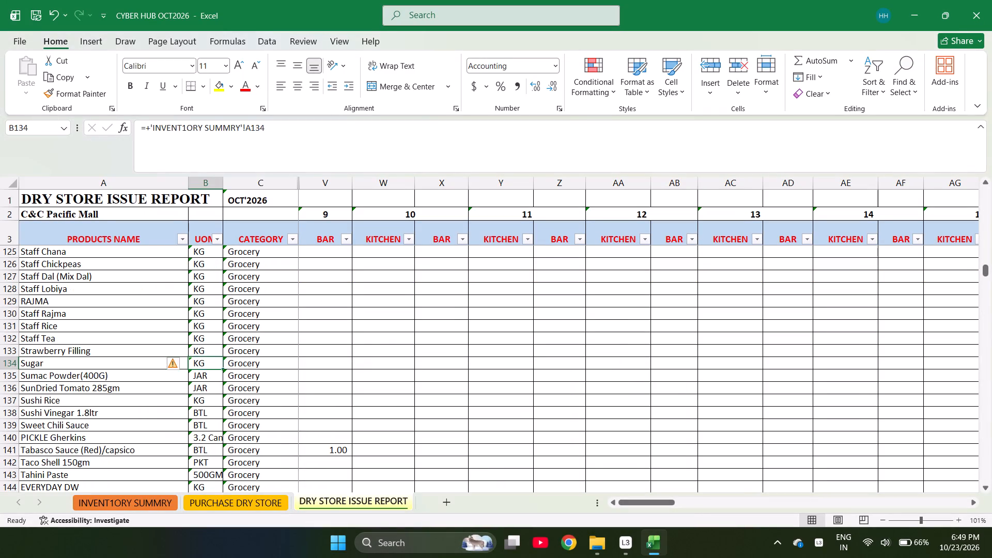
pyautogui.press('Right')
pyautogui.press('Right')
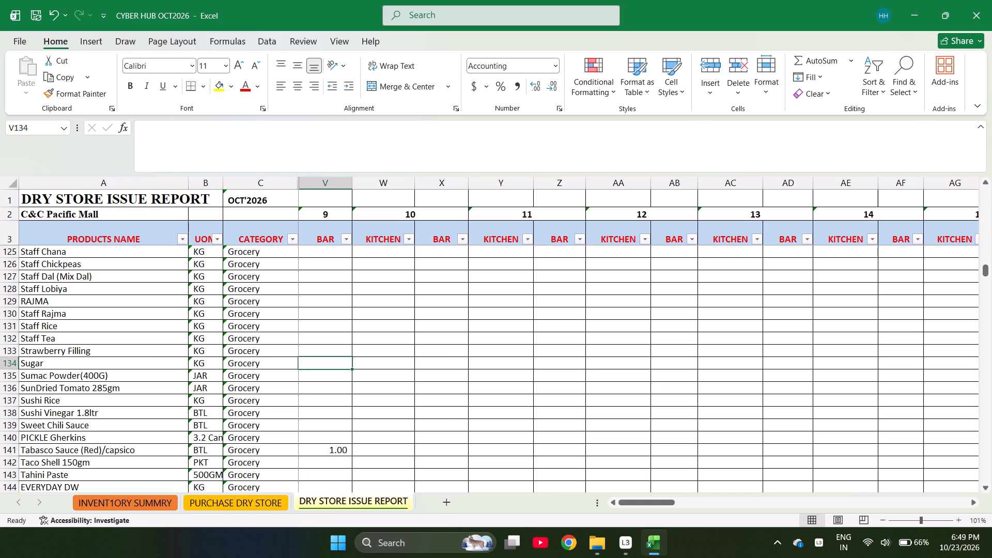
pyautogui.press('2')
pyautogui.press('Return')
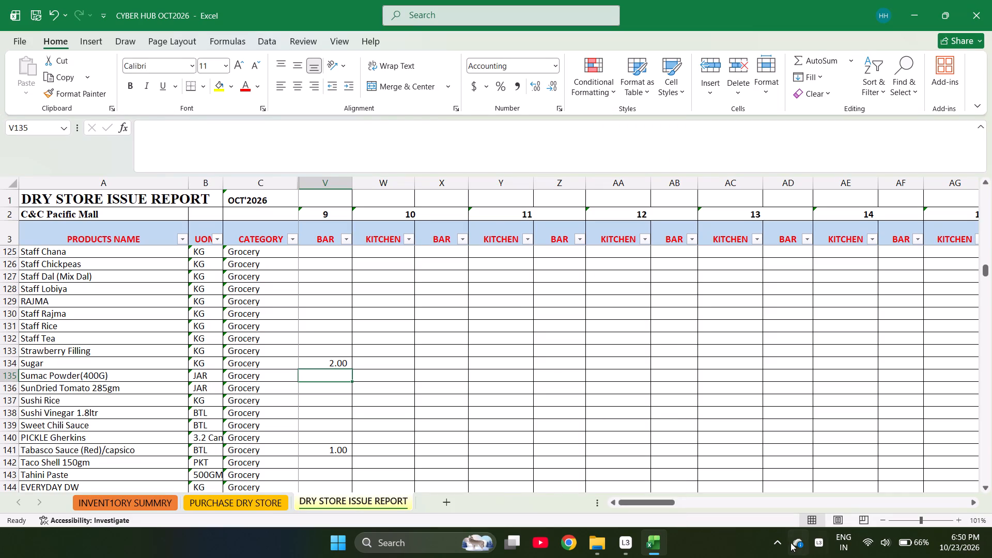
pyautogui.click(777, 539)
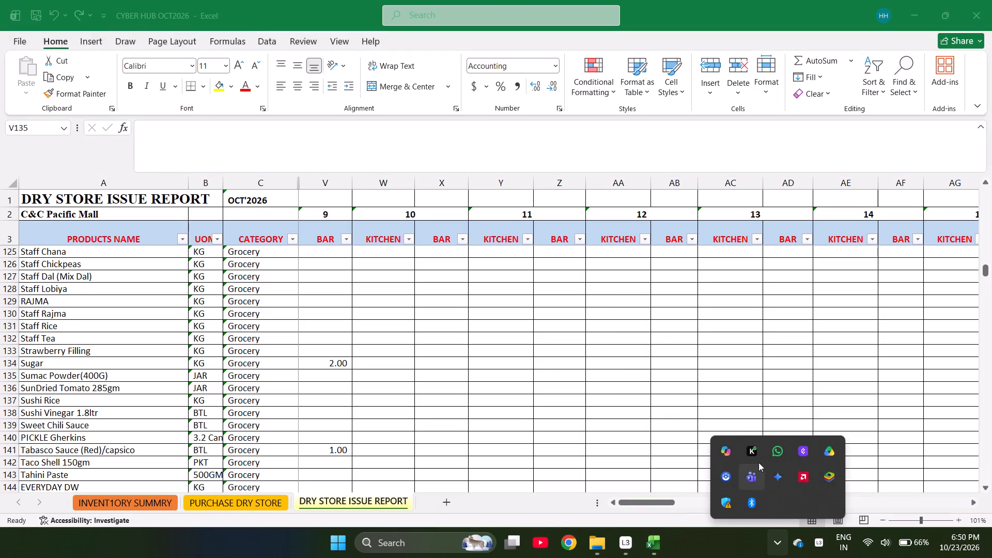
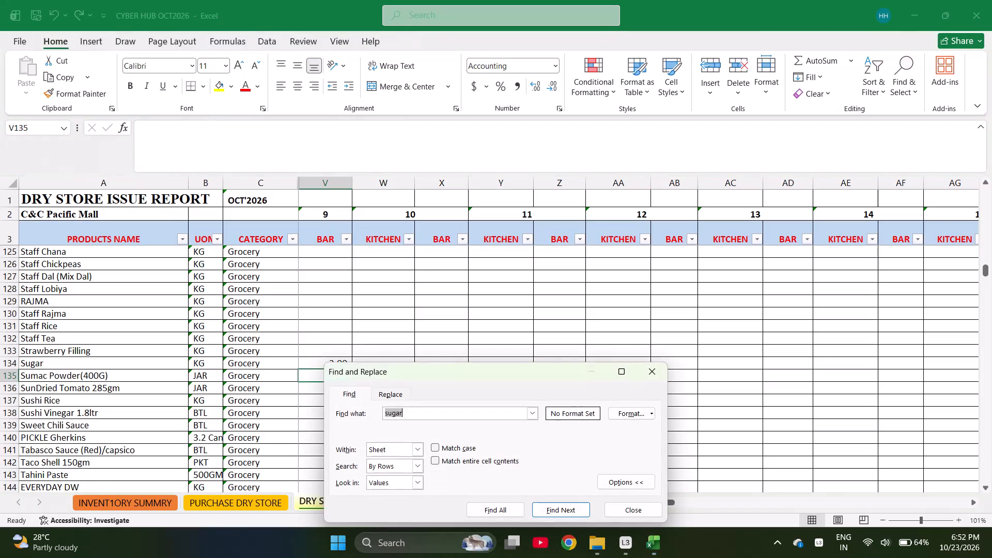
# Search for "lotus" and enter 2 as the day 9 Bar issue of Lotus Biscoff Spread (Smooth).
pyautogui.write('lotus')
pyautogui.press('Return')
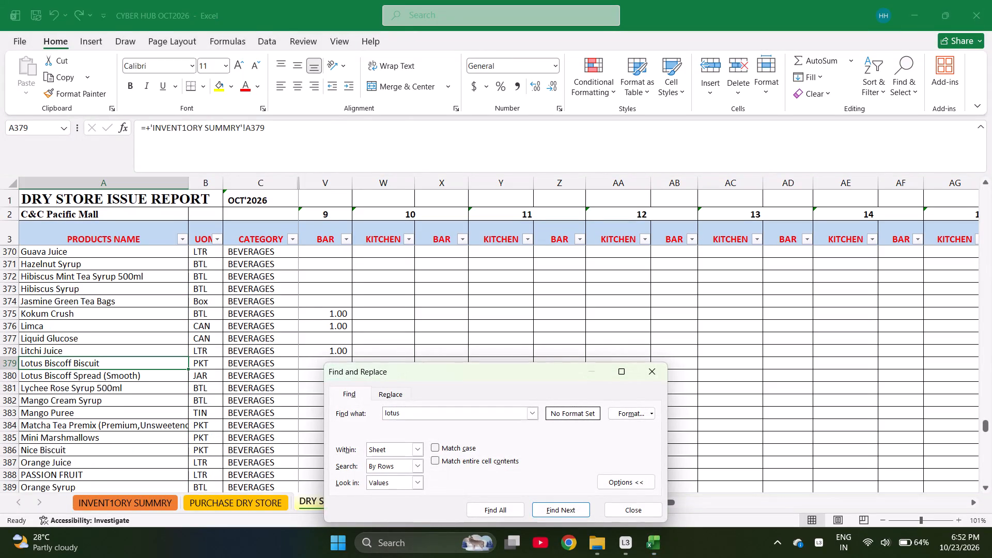
pyautogui.press('Escape')
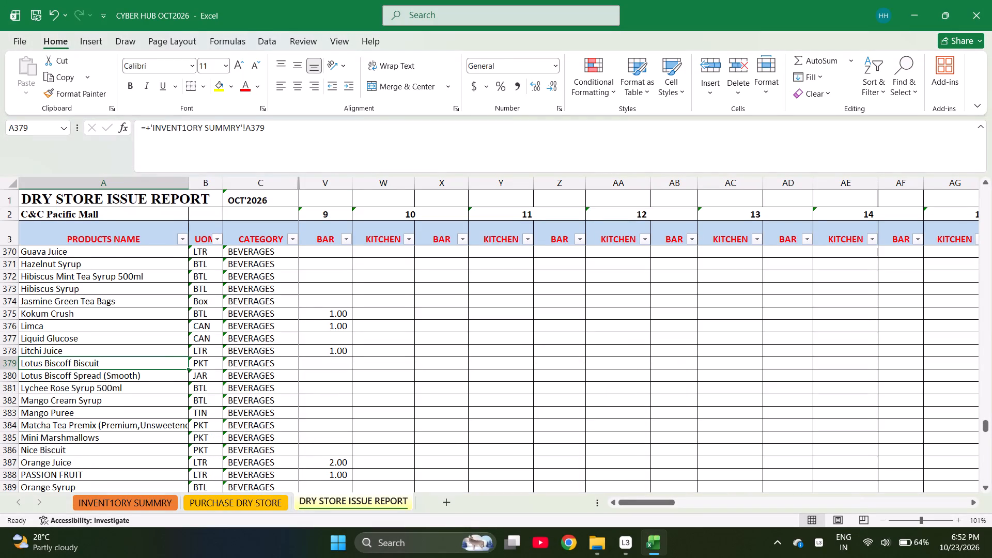
pyautogui.press('Right')
pyautogui.press('Right')
pyautogui.press('Right')
pyautogui.press('Return')
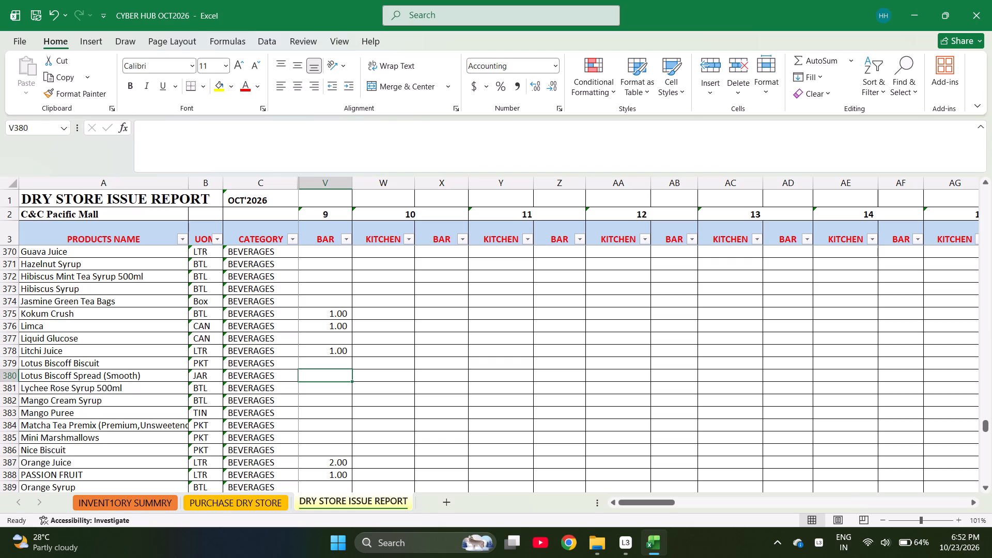
pyautogui.press('Escape')
pyautogui.press('2')
pyautogui.press('Return')
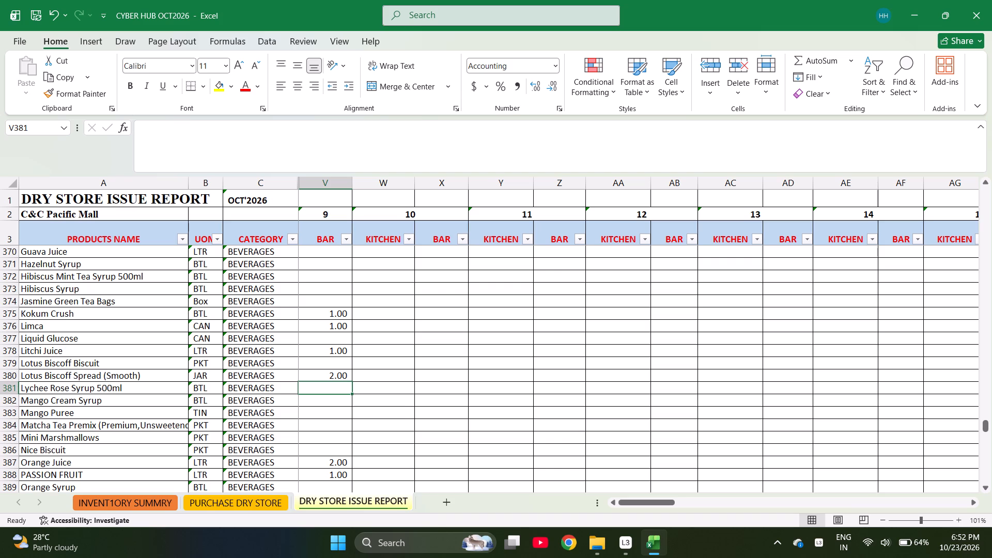
# Search the issue report for "nut" and go through the successive matches to look for the Nutella item.
pyautogui.hotkey('ctrl', 'f')
pyautogui.write('nut')
pyautogui.press('Return')
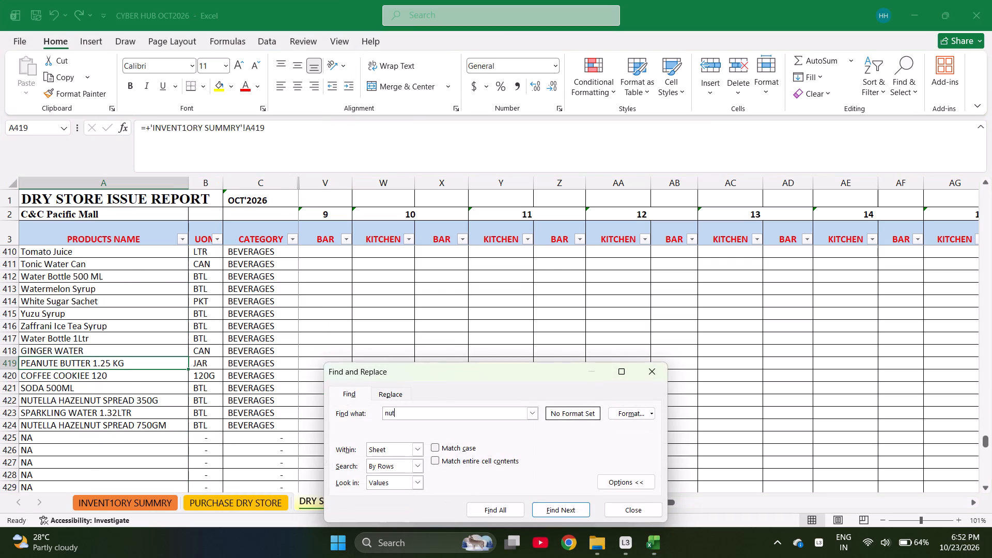
pyautogui.press('Escape')
pyautogui.hotkey('ctrl', 'f')
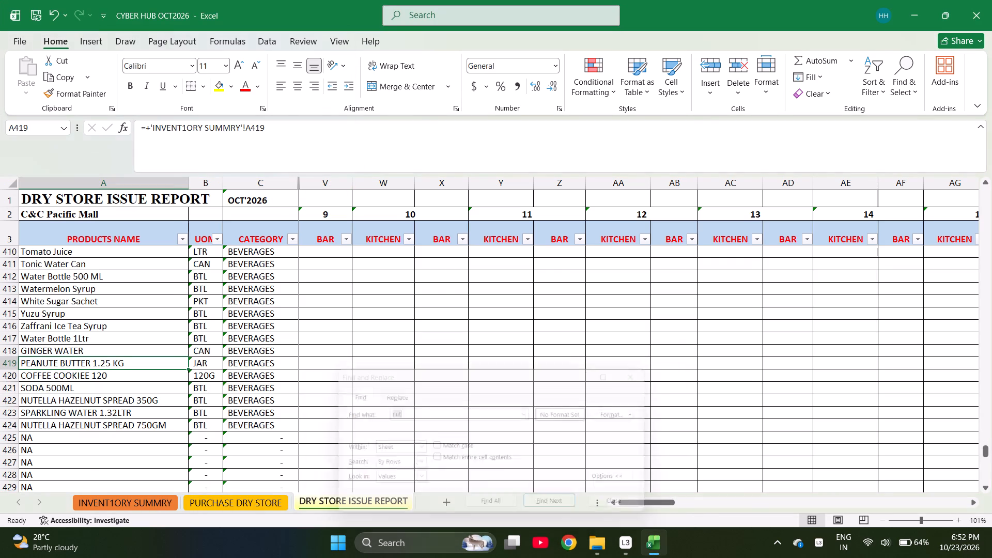
pyautogui.press('Return')
pyautogui.press('Return')
pyautogui.press('Return')
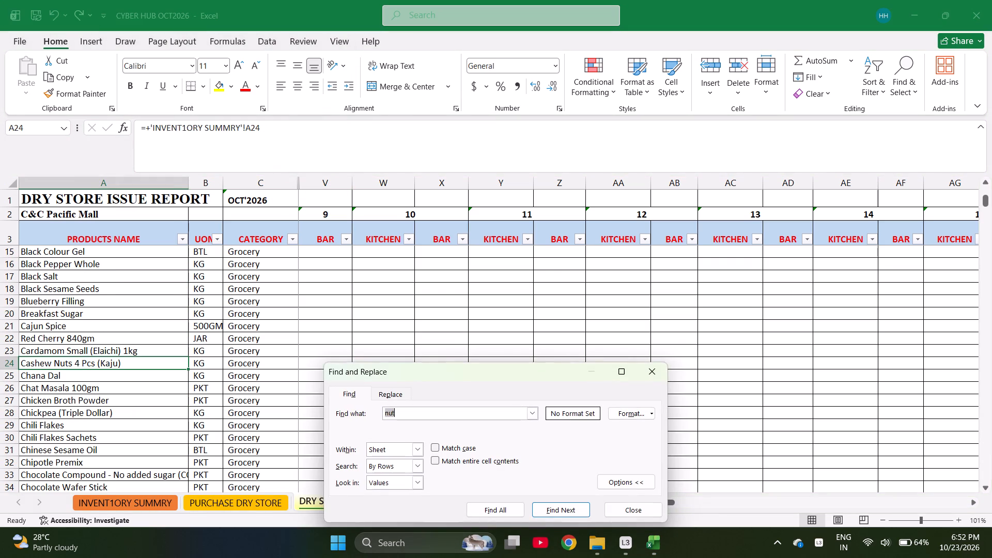
pyautogui.press('Escape')
pyautogui.hotkey('ctrl', 'f')
pyautogui.press('Return')
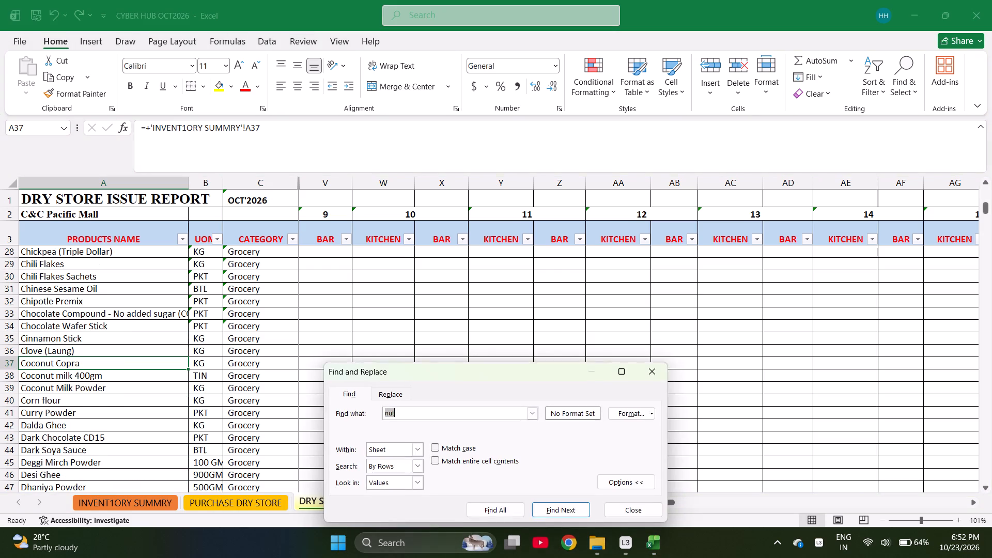
pyautogui.press('Escape')
pyautogui.hotkey('ctrl', 'f')
pyautogui.press('Return')
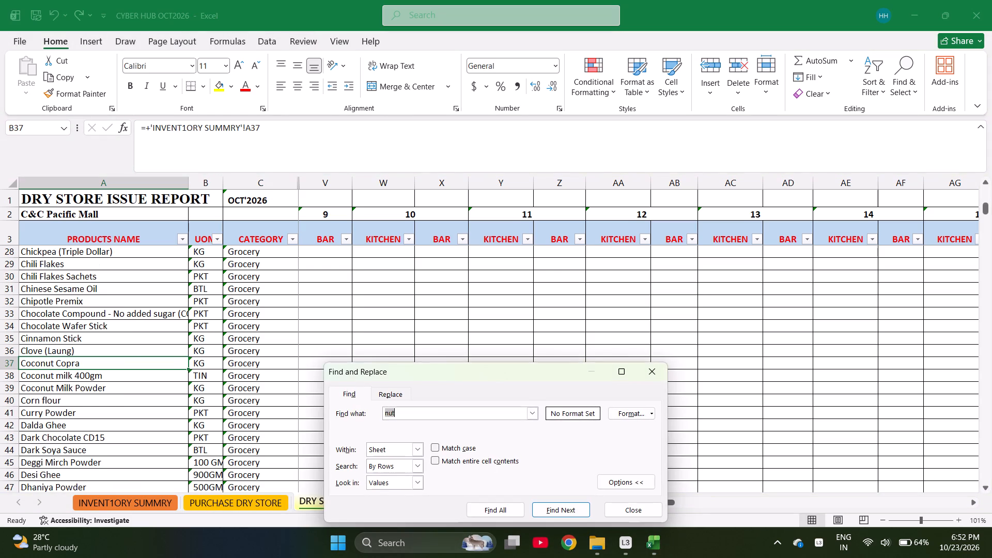
pyautogui.press('Return')
# Search for "nute" and enter 1 as the day 9 Bar issue of Nutella Chocolate Spread-750gm.
pyautogui.write('nute')
pyautogui.press('Return')
pyautogui.press('Escape')
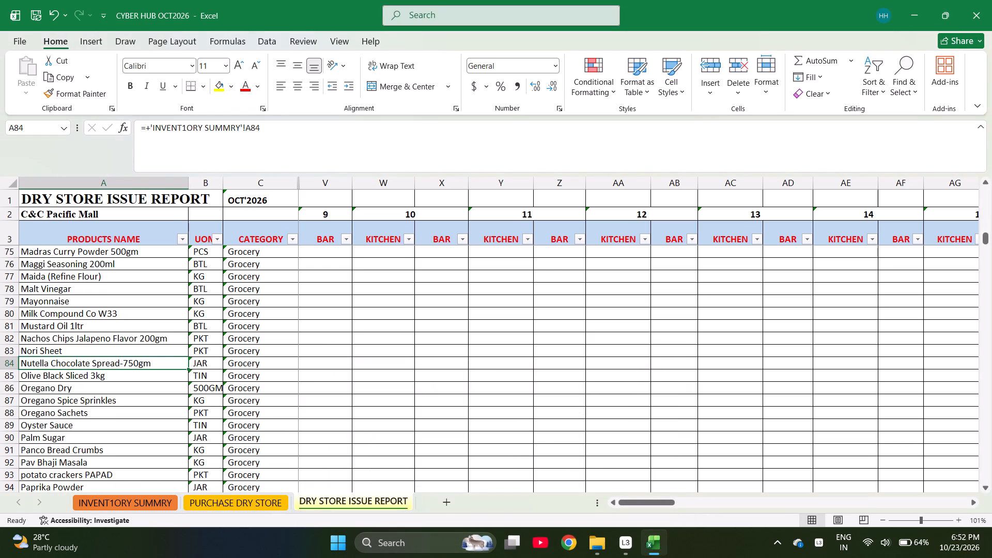
pyautogui.press('Right')
pyautogui.press('Right')
pyautogui.press('Right')
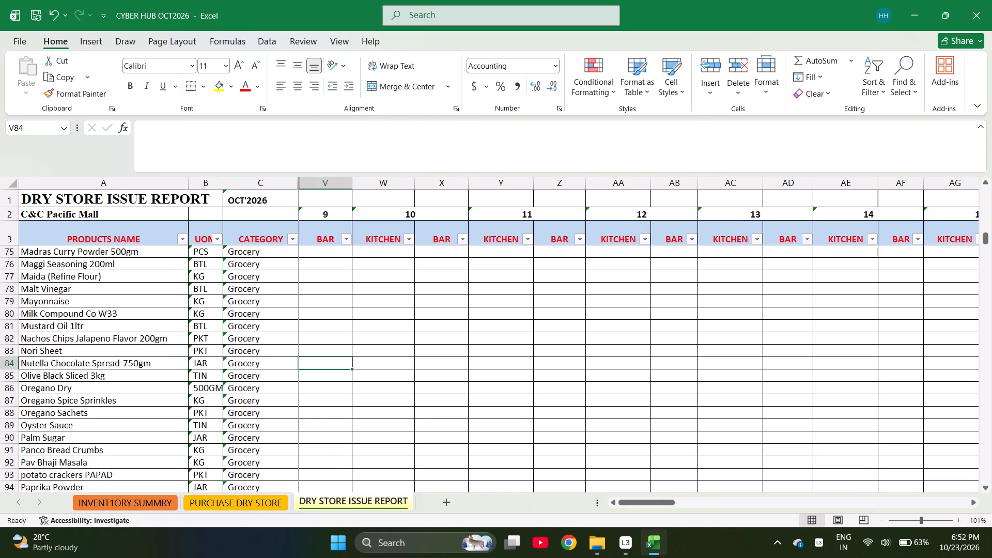
pyautogui.press('1')
pyautogui.press('Return')
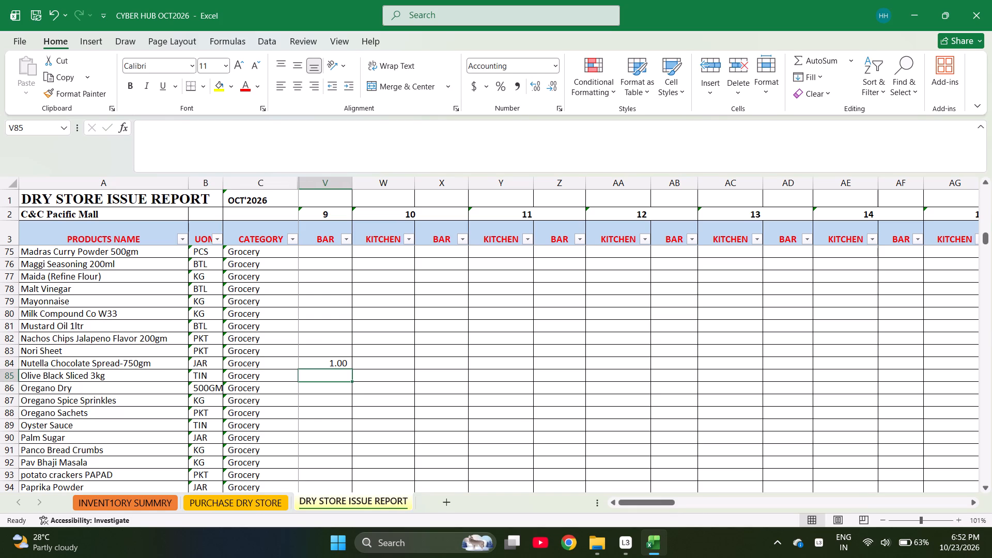
# Search for "paper s" and enter 2 as the day 9 Bar issue of Paper Straw.
pyautogui.hotkey('ctrl', 'f')
pyautogui.write('paper s')
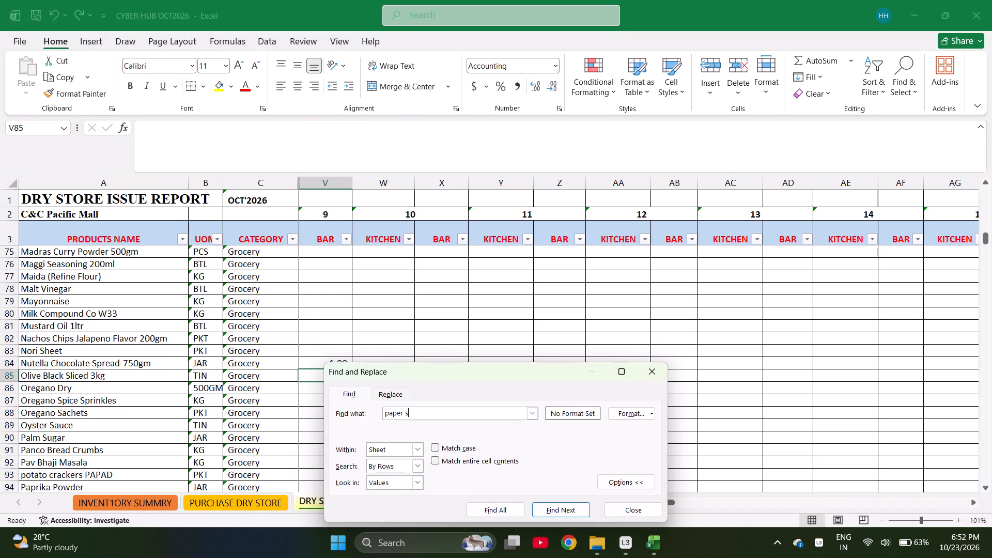
pyautogui.press('Return')
pyautogui.press('Escape')
pyautogui.press('Right')
pyautogui.press('Right')
pyautogui.press('Right')
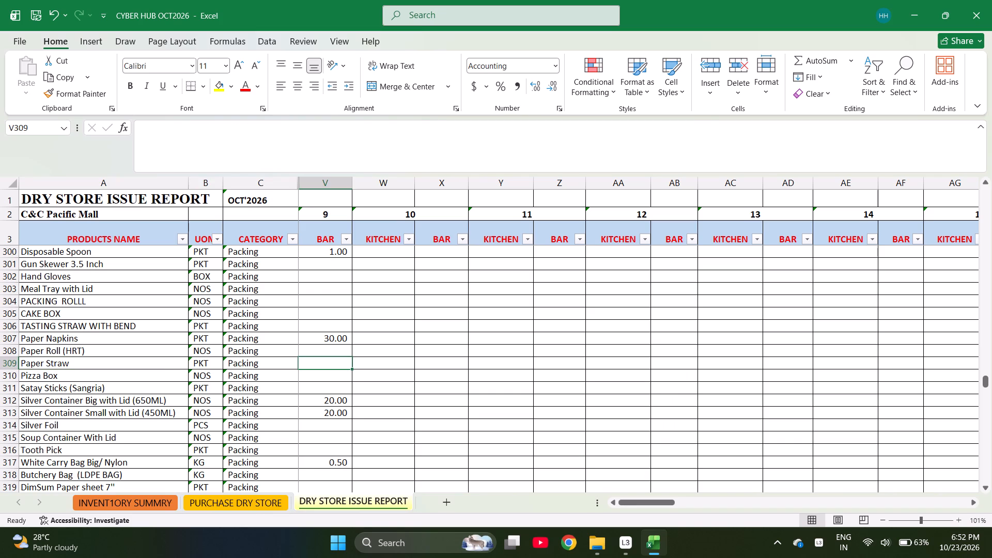
pyautogui.press('2')
pyautogui.press('Return')
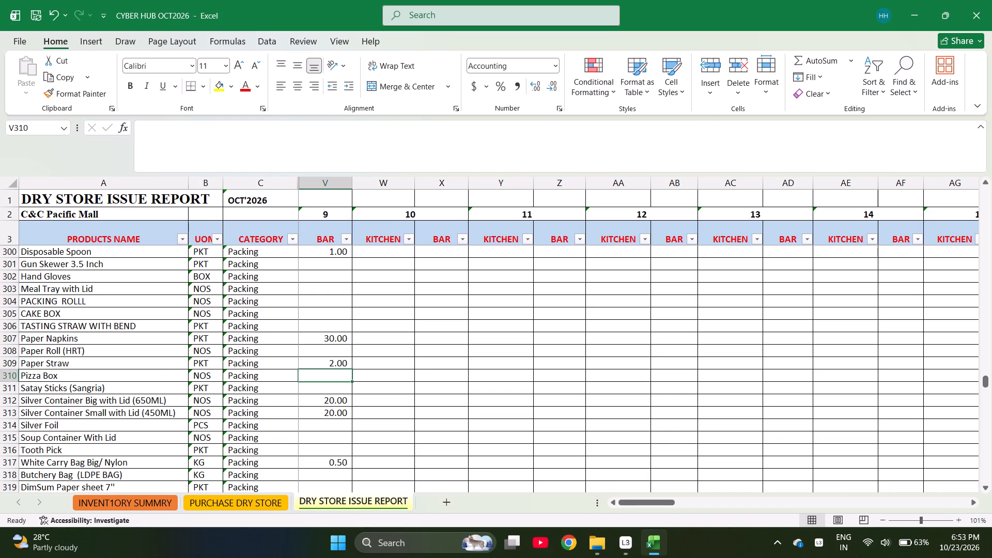
# Search for "disp", continue to Disposable Coffee Cups with Lid, and enter 15 as its day 9 Bar issue.
pyautogui.hotkey('ctrl', 'f')
pyautogui.write('disp')
pyautogui.press('Return')
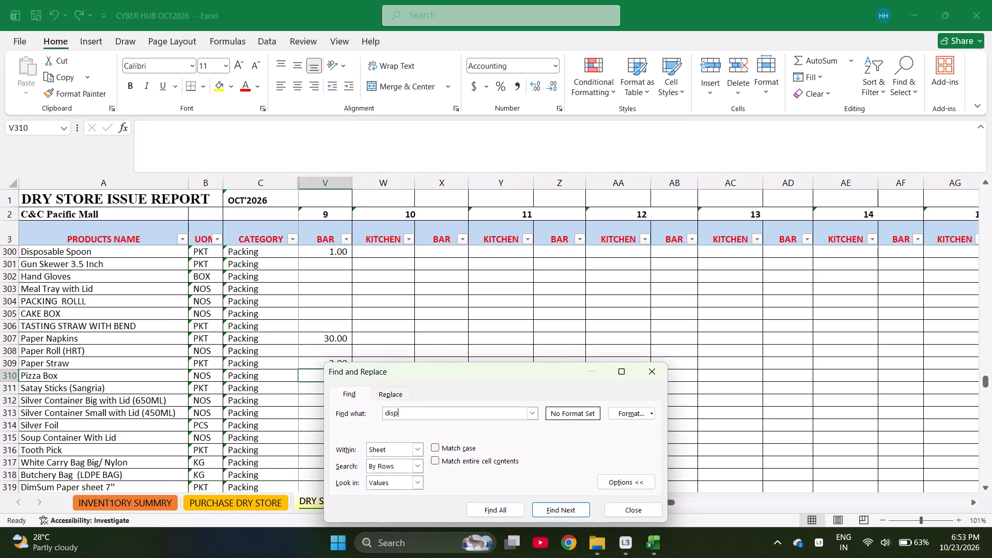
pyautogui.press('Escape')
pyautogui.press('Right')
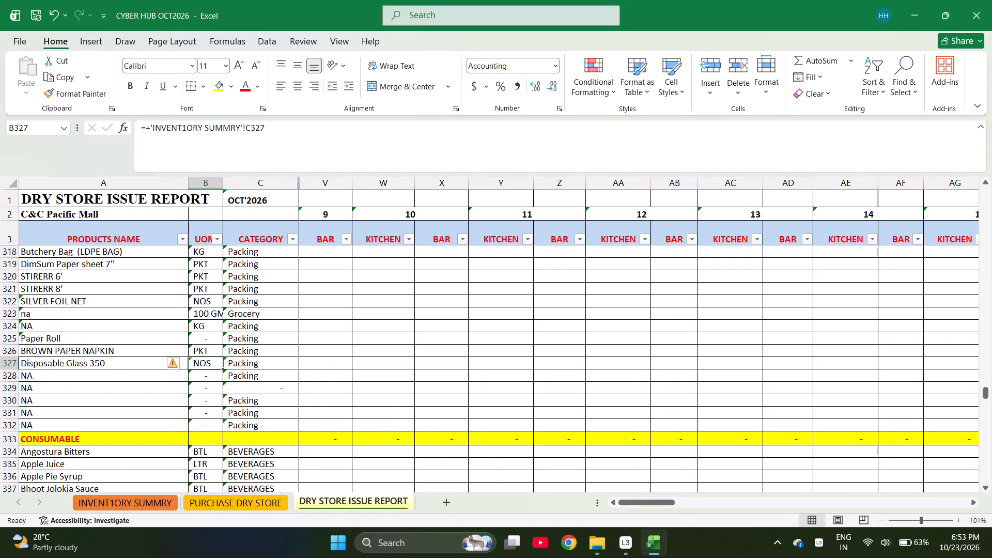
pyautogui.press('Right')
pyautogui.press('Right')
pyautogui.hotkey('ctrl', 'f')
pyautogui.press('Return')
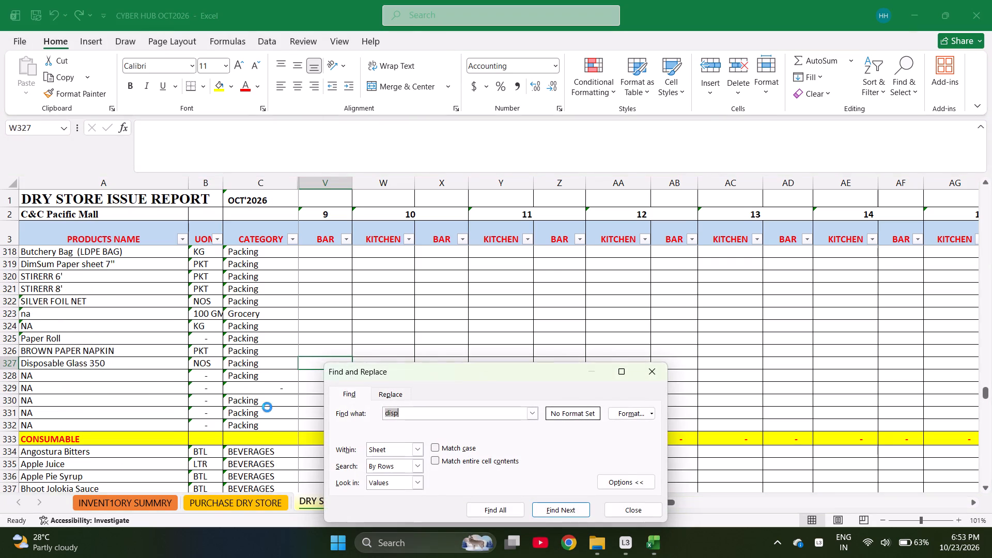
pyautogui.press('Escape')
pyautogui.press('Right')
pyautogui.press('Right')
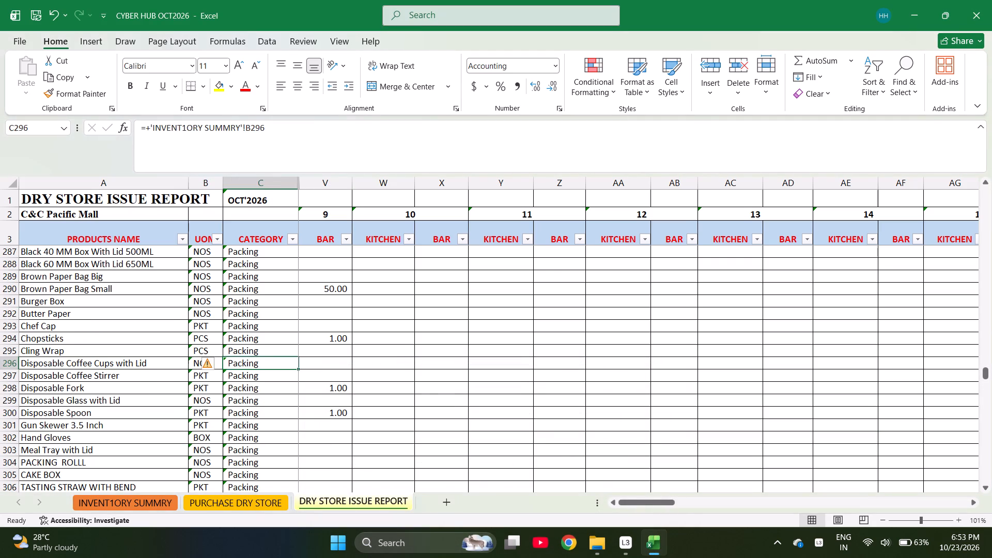
pyautogui.press('Right')
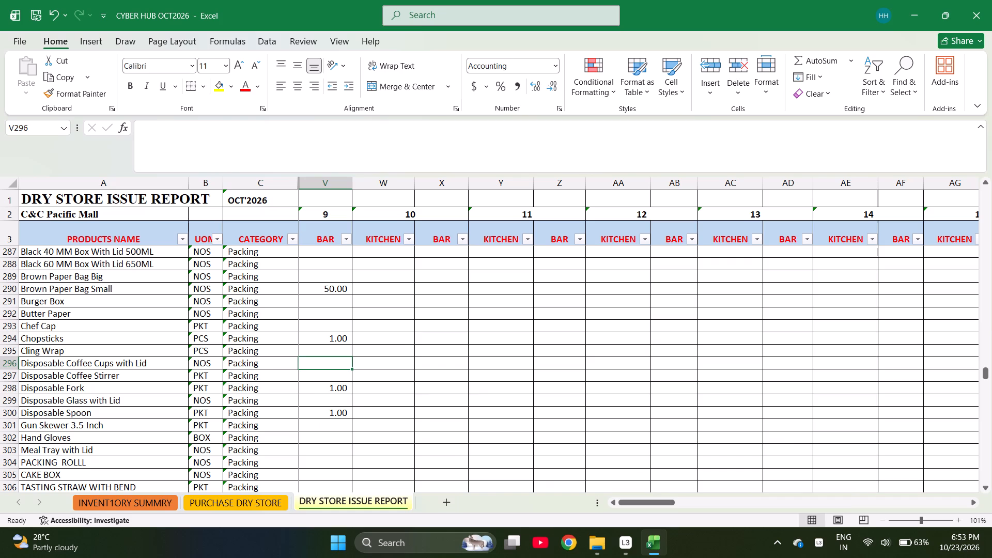
pyautogui.write('15')
pyautogui.press('Return')
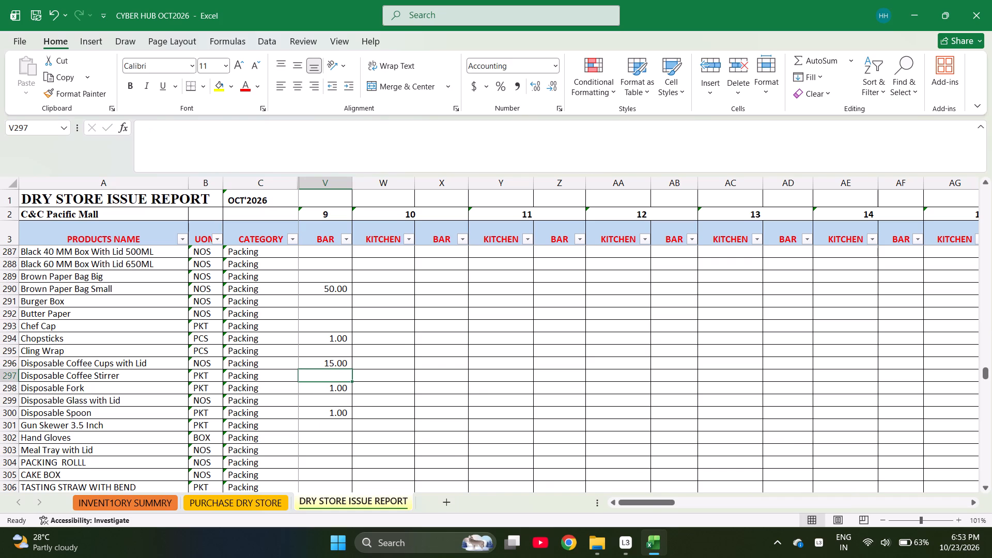
# Continue the "disp" search to Disposable Glass 350 and enter 10 as its day 9 Bar issue.
pyautogui.hotkey('ctrl', 'f')
pyautogui.press('Return')
pyautogui.press('Escape')
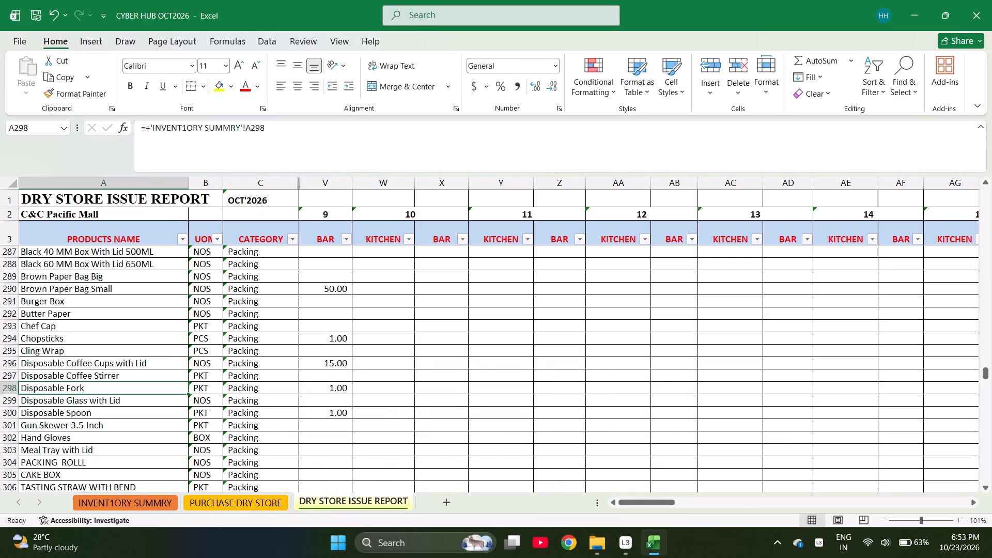
pyautogui.hotkey('ctrl', 'f')
pyautogui.press('Return')
pyautogui.press('Return')
pyautogui.press('Return')
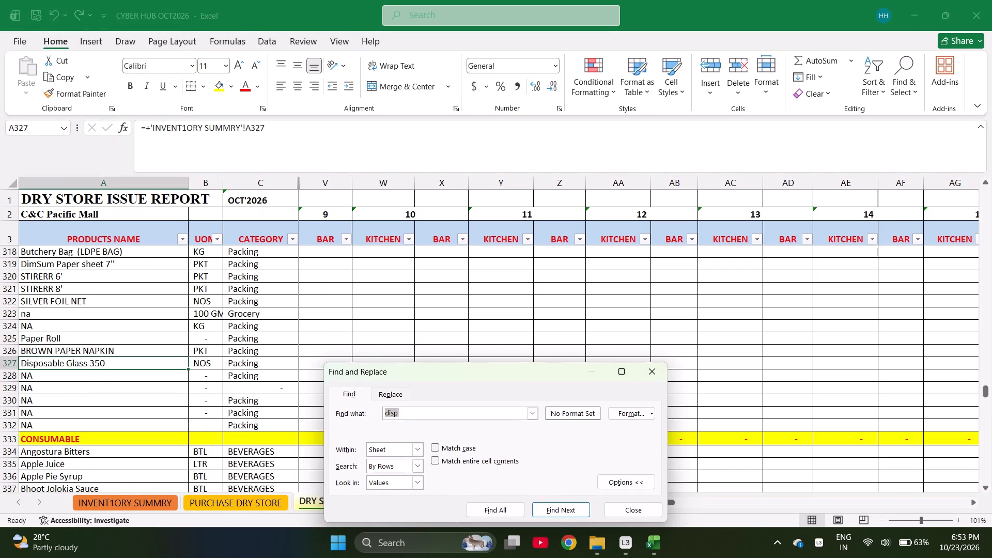
pyautogui.press('Escape')
pyautogui.press('Right')
pyautogui.press('Right')
pyautogui.press('Right')
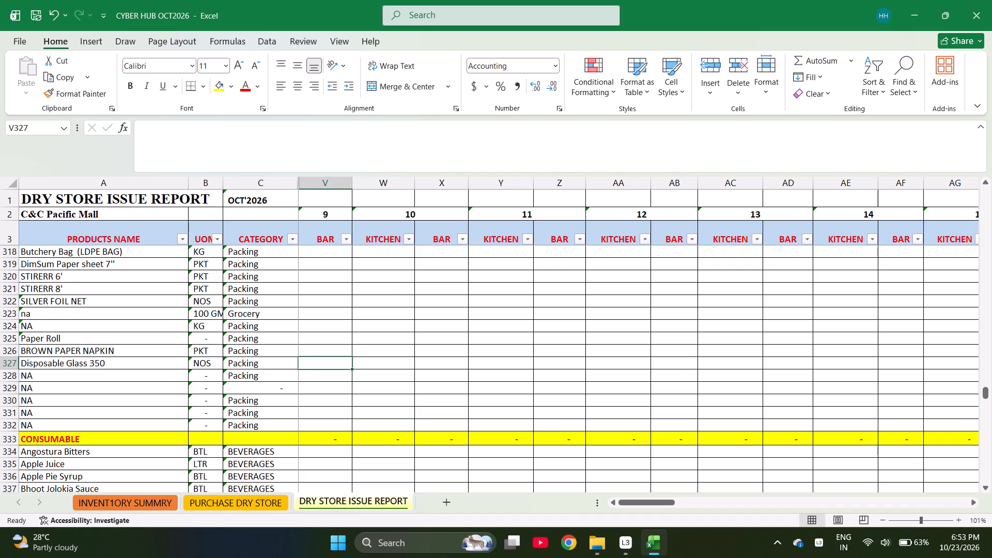
pyautogui.write('12')
pyautogui.press('BackSpace')
pyautogui.press('0')
pyautogui.press('Return')
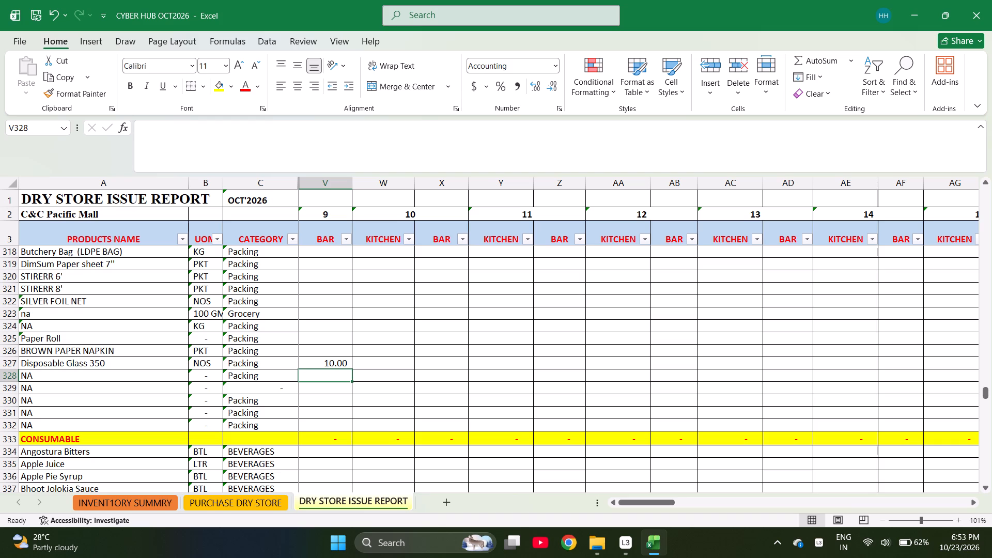
# Start a new search in the issue report for another issued item.
pyautogui.hotkey('ctrl', 'f')
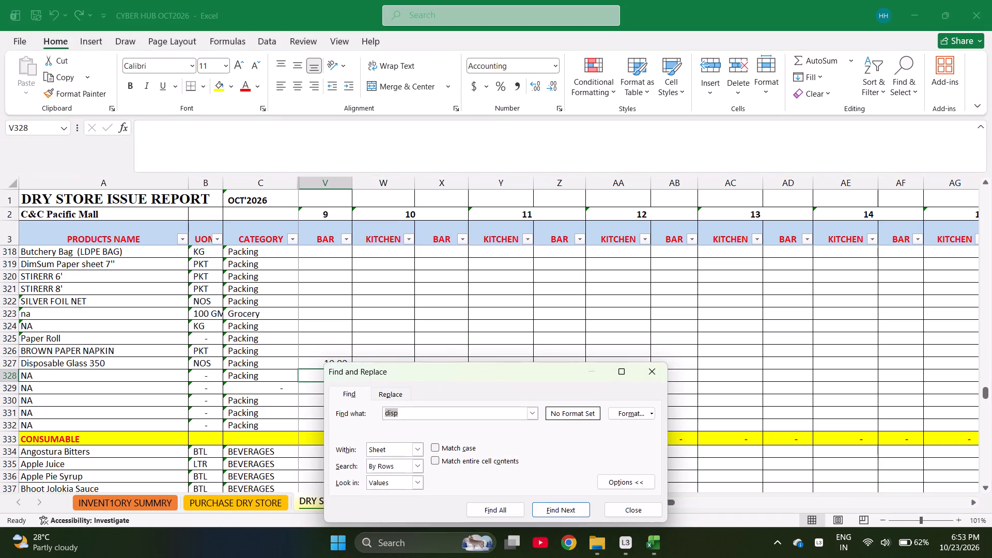
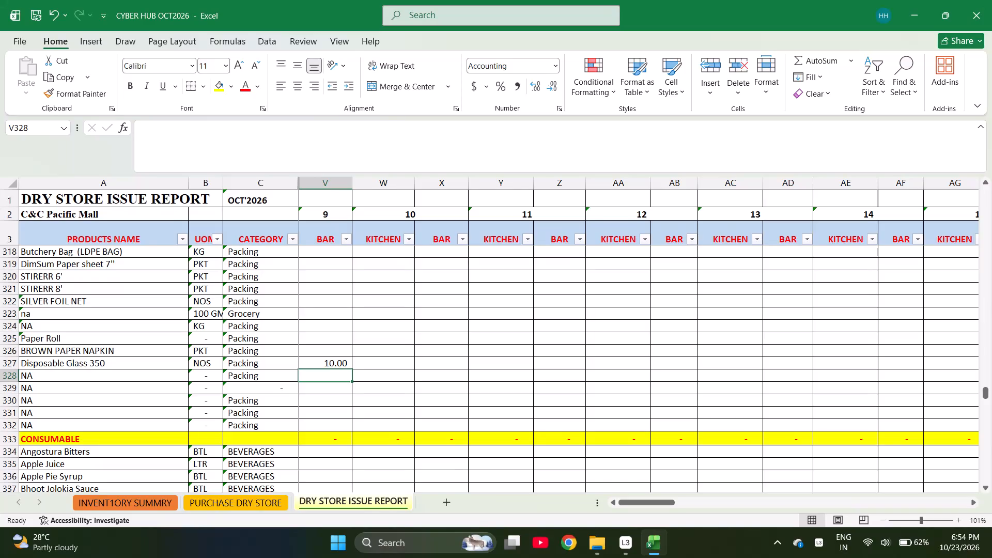
# Search for "packing r" with a double space and enter 1 as the day 9 Bar issue of PACKING ROLLL.
pyautogui.hotkey('ctrl', 'f')
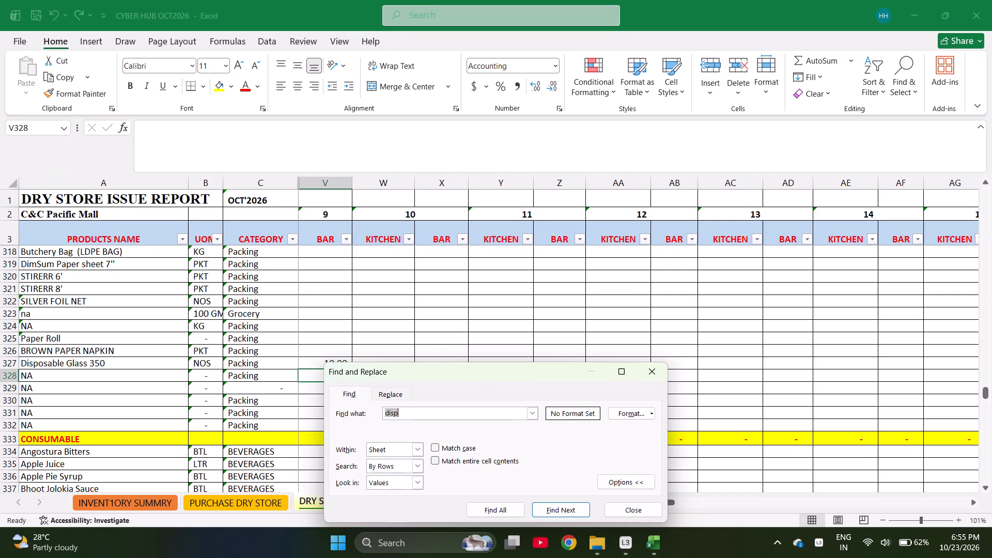
pyautogui.write('packing r')
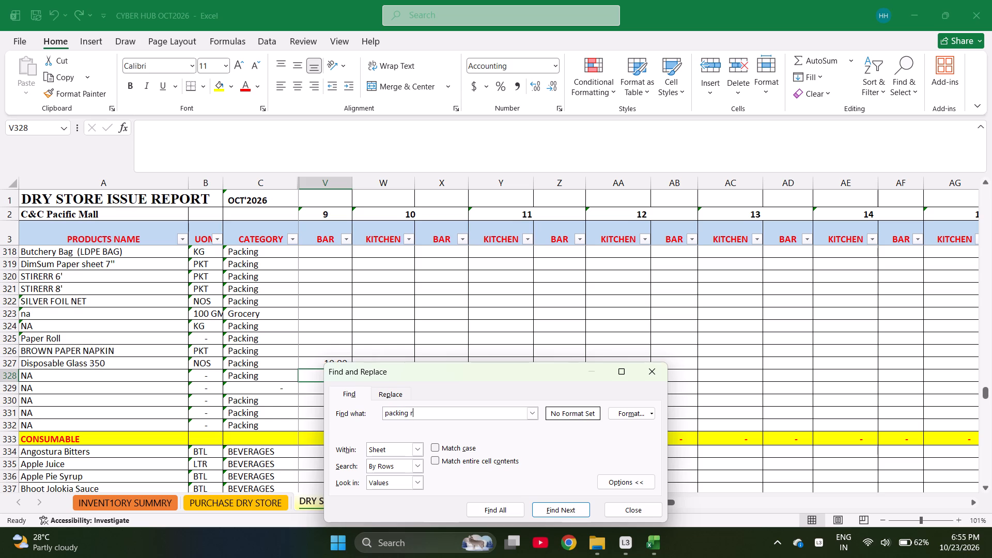
pyautogui.press('Return')
pyautogui.press('Return')
pyautogui.press('BackSpace')
pyautogui.press('space')
pyautogui.write('r')
pyautogui.press('Return')
pyautogui.press('Escape')
pyautogui.press('Right')
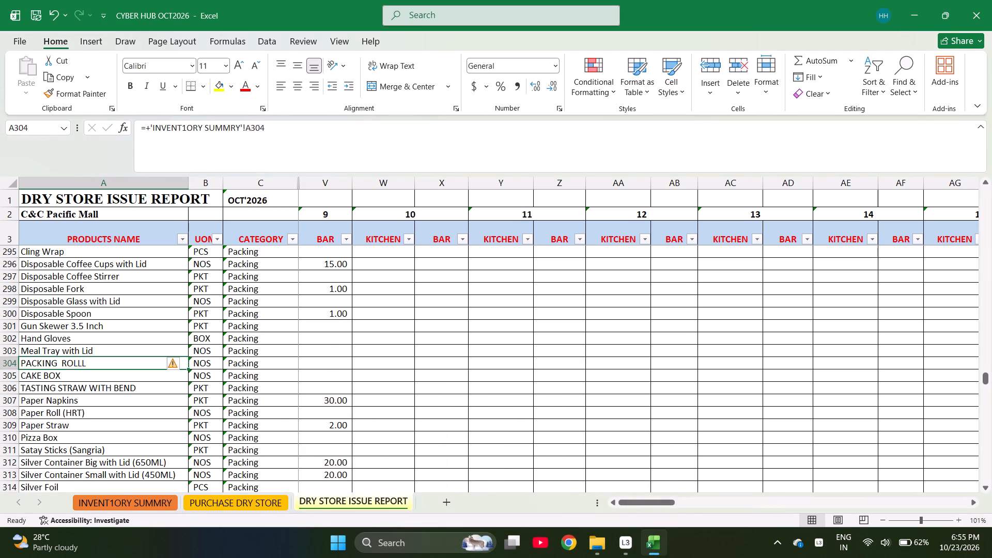
pyautogui.press('Right')
pyautogui.press('Right')
pyautogui.press('1')
pyautogui.press('Return')
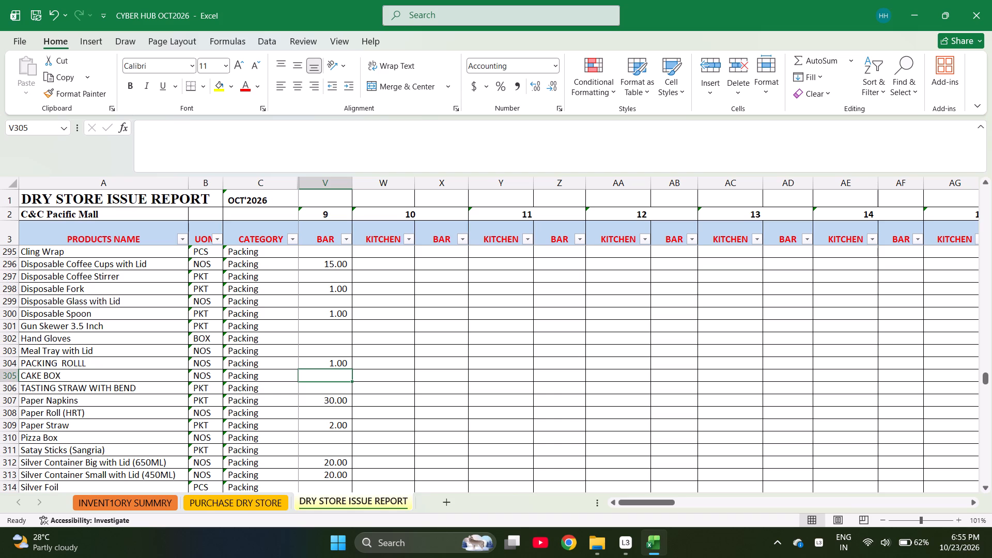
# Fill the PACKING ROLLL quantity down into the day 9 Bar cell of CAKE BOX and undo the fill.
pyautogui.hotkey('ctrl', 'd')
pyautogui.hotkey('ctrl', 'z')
# Search for "sat" and enter 1 as the day 9 Bar issue of Satay Sticks (Sangria).
pyautogui.hotkey('ctrl', 'f')
pyautogui.write('sat')
pyautogui.press('Return')
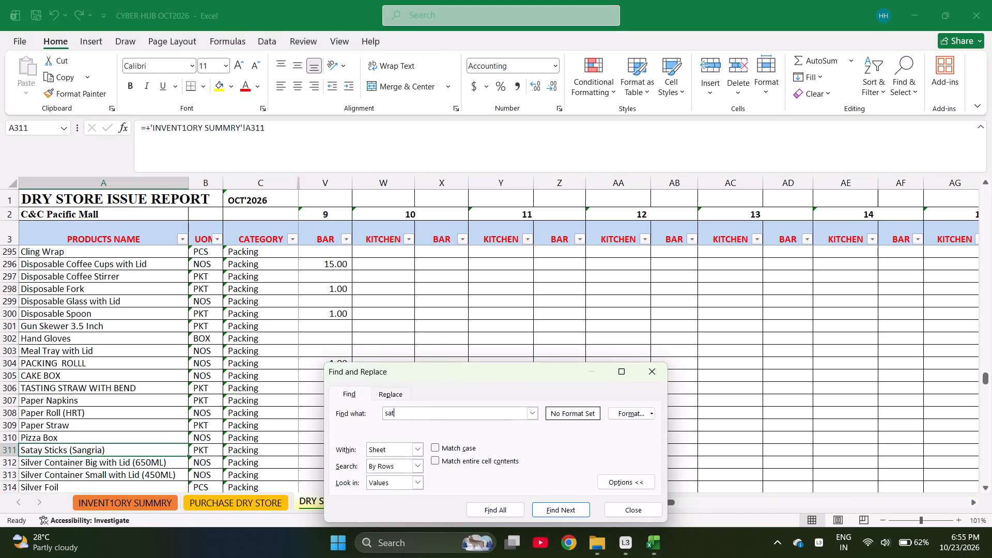
pyautogui.press('Escape')
pyautogui.press('Right')
pyautogui.press('Right')
pyautogui.press('Right')
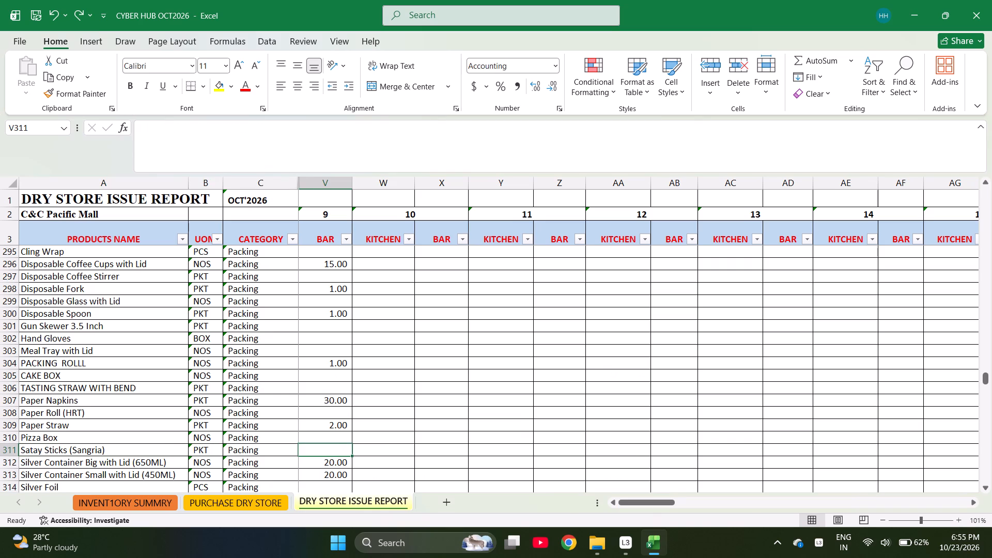
pyautogui.press('1')
pyautogui.press('Return')
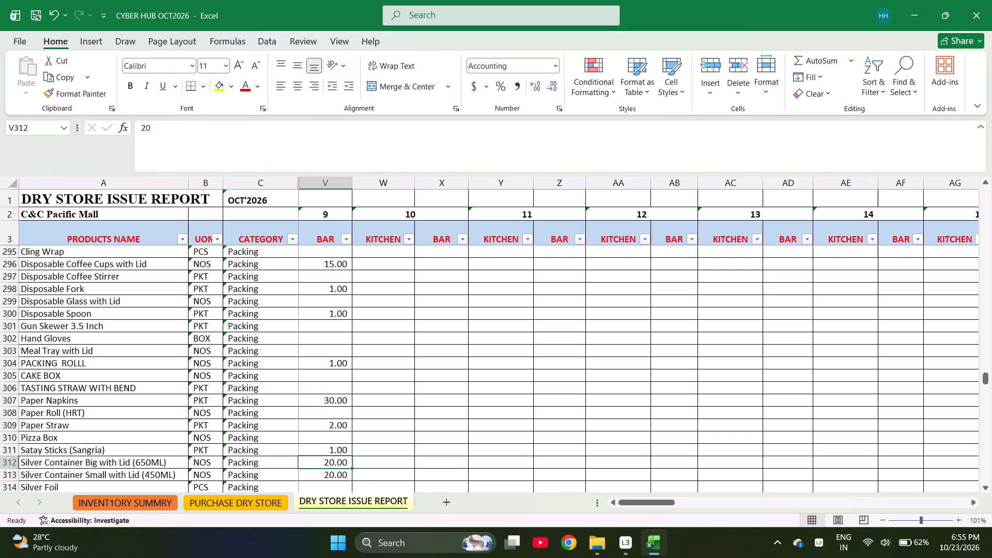
# Search for "st" and enter 1 as the day 9 Bar issue of STIRERR 6'.
pyautogui.hotkey('ctrl', 'f')
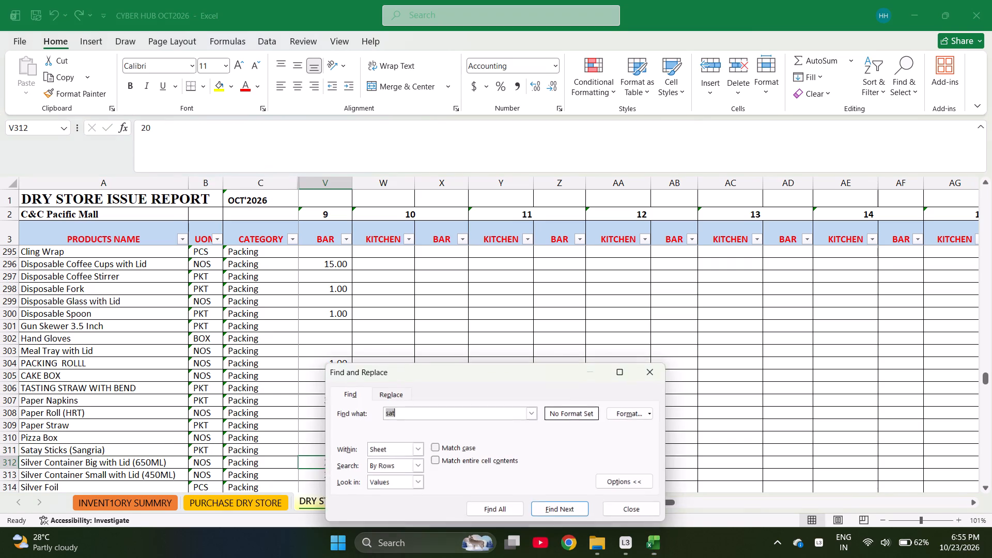
pyautogui.write('st')
pyautogui.press('Return')
pyautogui.press('Escape')
pyautogui.press('Right')
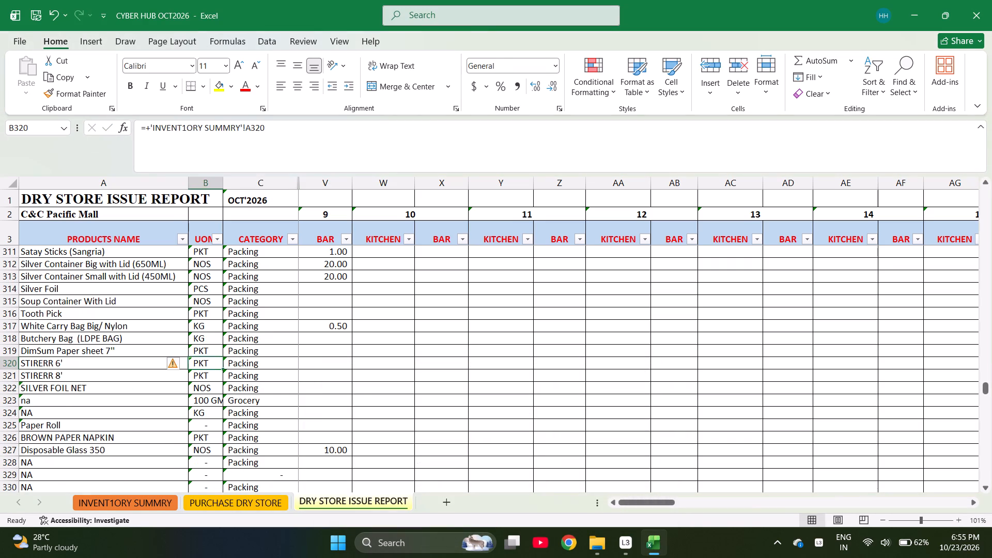
pyautogui.press('Right')
pyautogui.press('Right')
pyautogui.press('1')
pyautogui.press('Return')
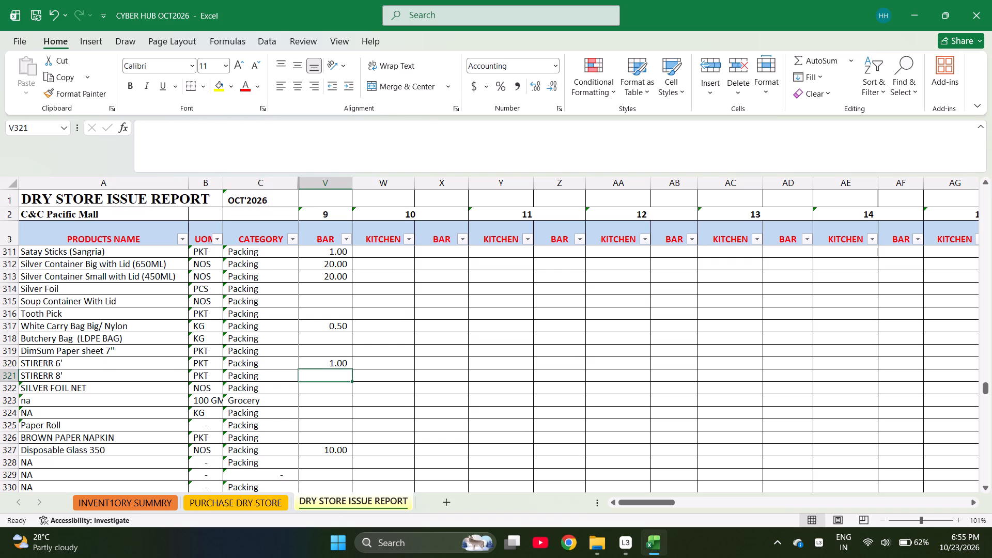
# Enter 1 as the day 9 Bar issue of STIRERR 8'.
pyautogui.hotkey('ctrl', 'f')
pyautogui.press('Escape')
pyautogui.press('Down')
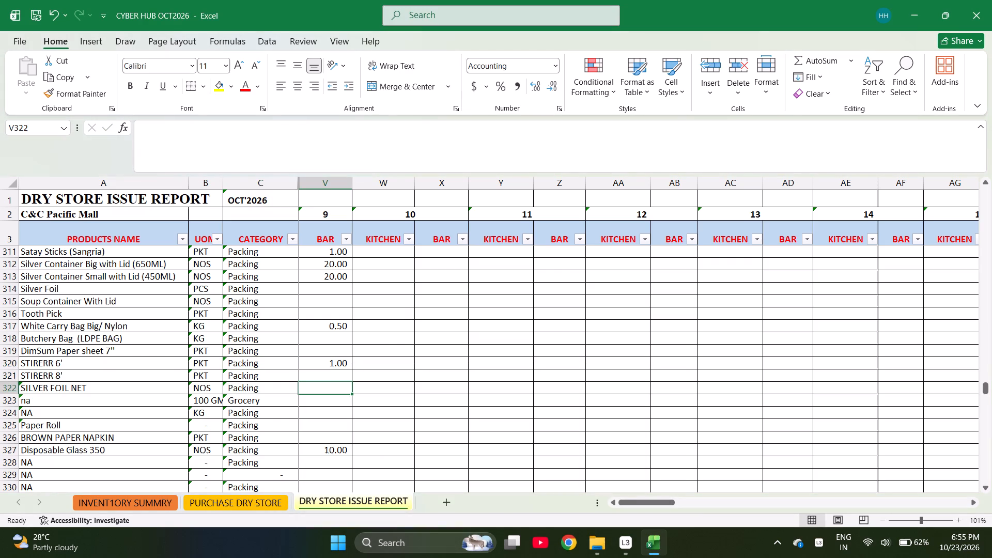
pyautogui.press('Up')
pyautogui.press('1')
pyautogui.press('Return')
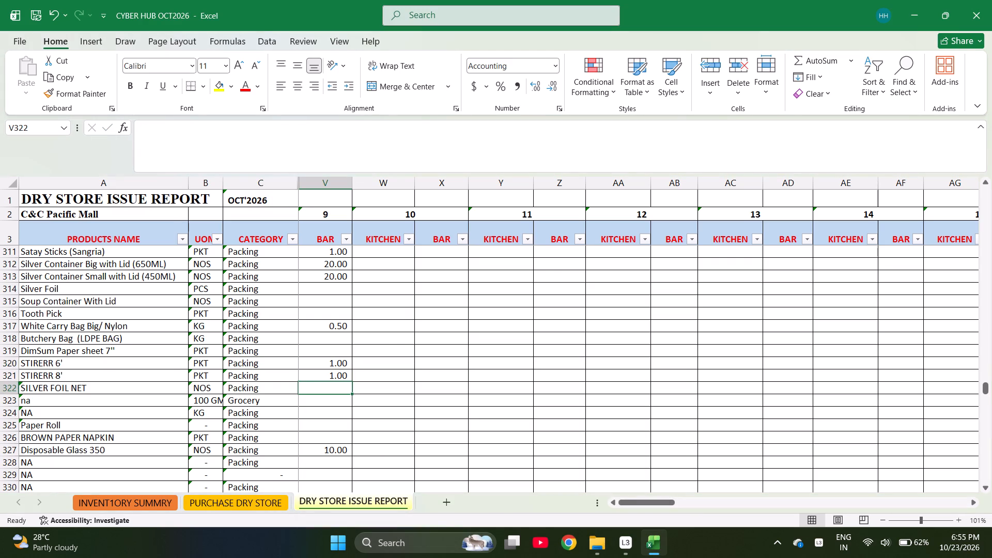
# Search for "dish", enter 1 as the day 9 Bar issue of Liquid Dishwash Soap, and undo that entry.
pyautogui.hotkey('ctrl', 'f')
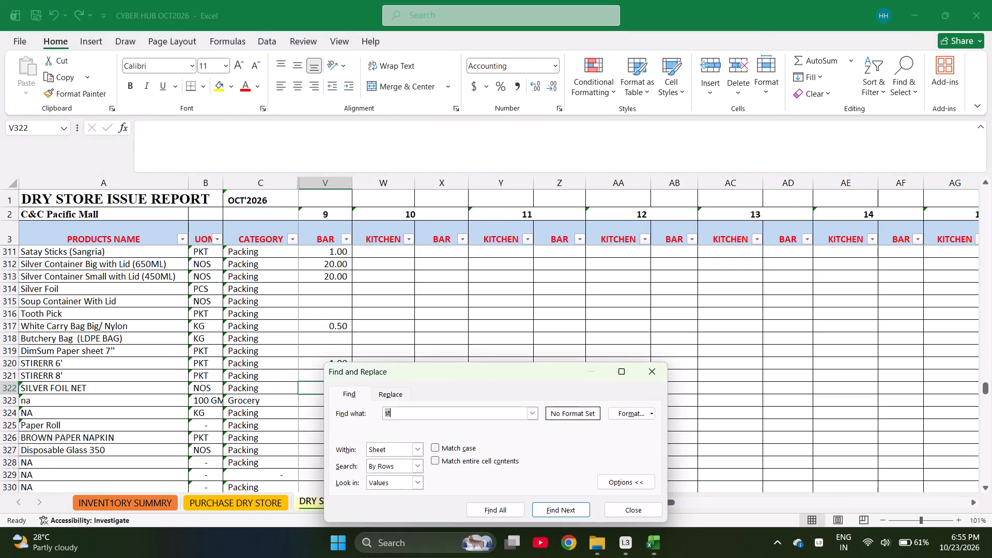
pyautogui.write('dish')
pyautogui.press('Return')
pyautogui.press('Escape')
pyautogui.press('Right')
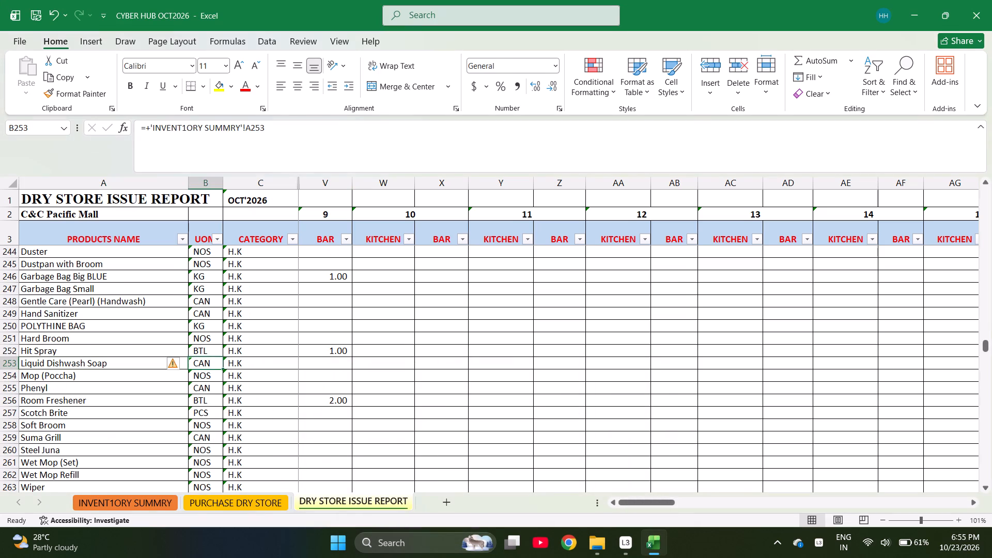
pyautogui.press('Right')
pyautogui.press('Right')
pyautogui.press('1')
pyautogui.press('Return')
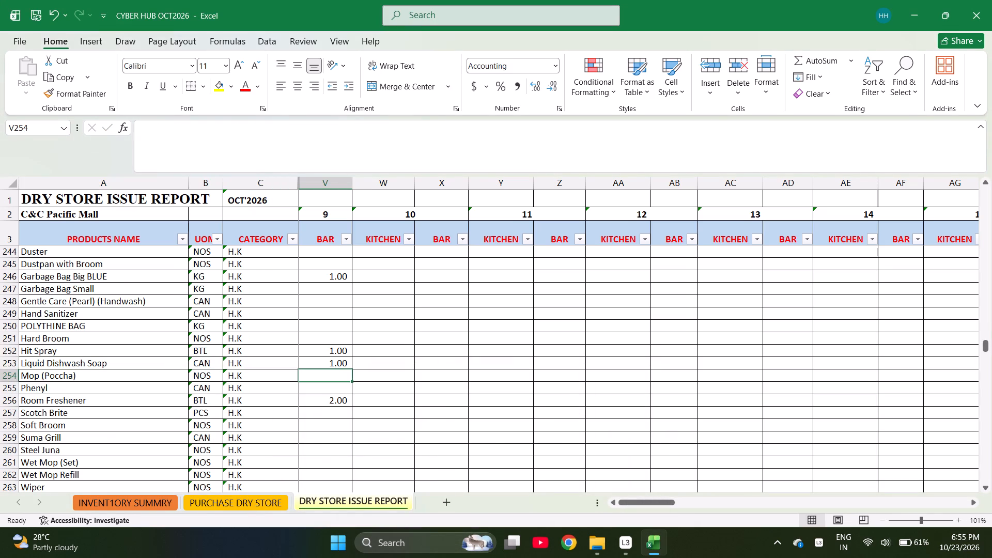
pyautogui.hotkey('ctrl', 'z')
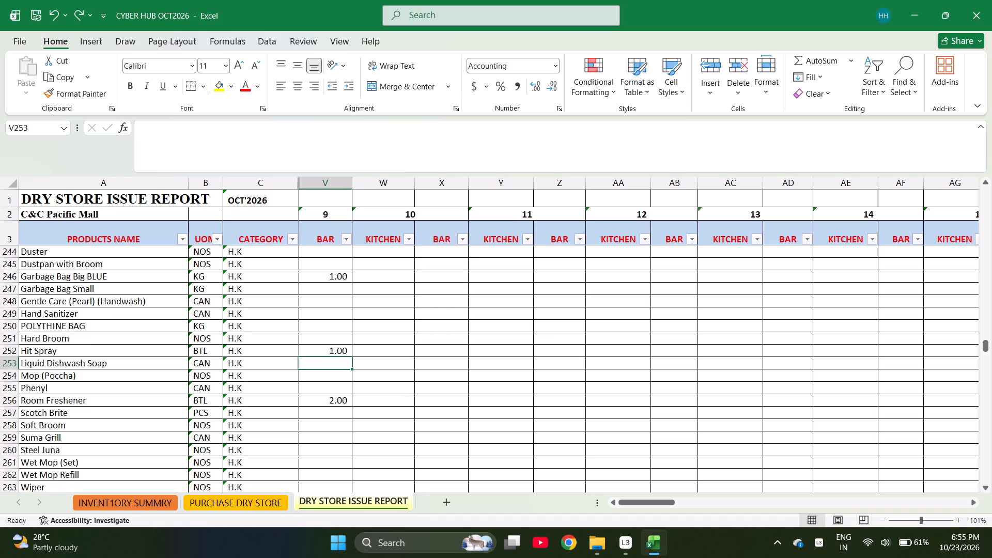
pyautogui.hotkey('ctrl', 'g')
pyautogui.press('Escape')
# Search for "vim" and enter 1 as the day 9 Bar issue of VIM DISHWASH GEL.
pyautogui.hotkey('ctrl', 'f')
pyautogui.write('vim')
pyautogui.press('Return')
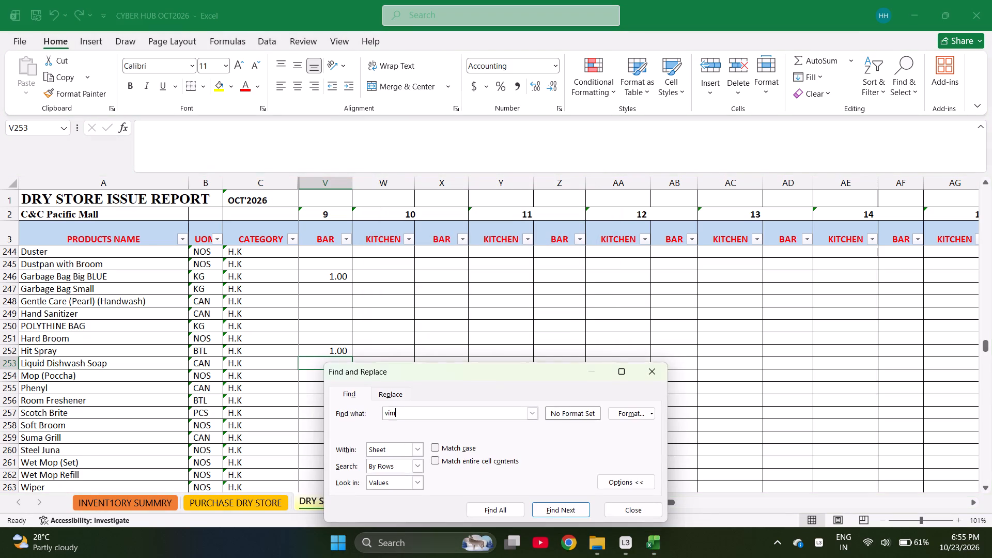
pyautogui.press('Escape')
pyautogui.press('Right')
pyautogui.press('Right')
pyautogui.press('Right')
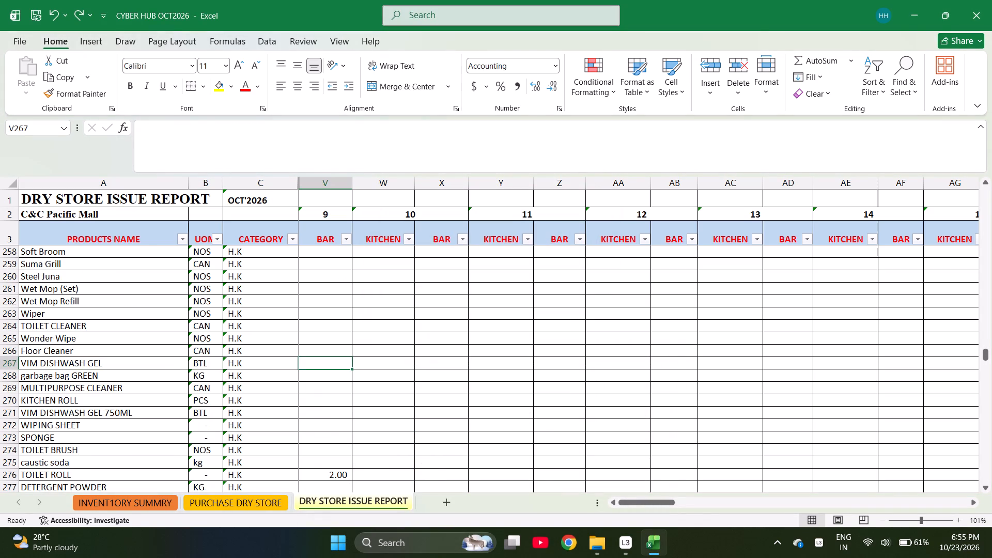
pyautogui.press('1')
pyautogui.press('Return')
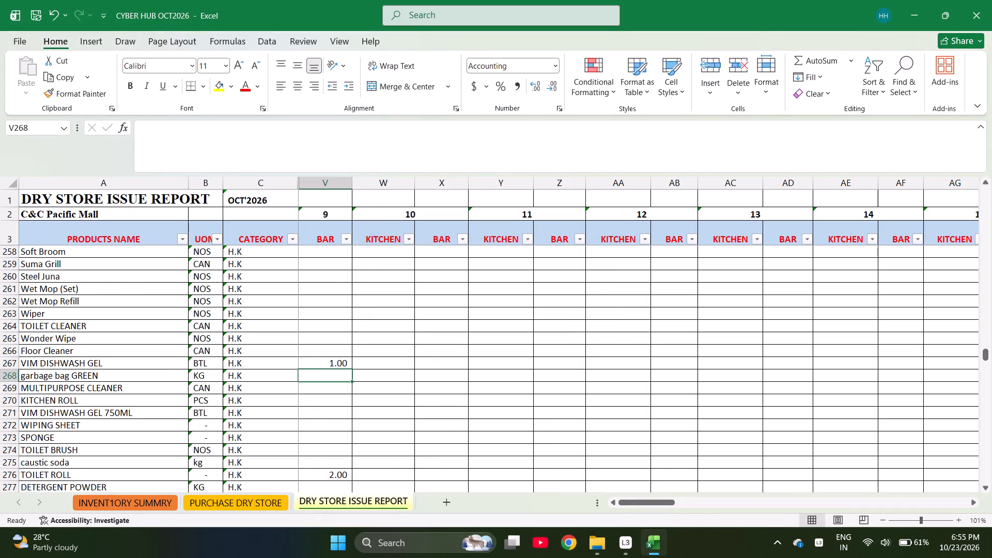
# Save the CYBER HUB OCT2026 workbook.
pyautogui.hotkey('ctrl', 's')
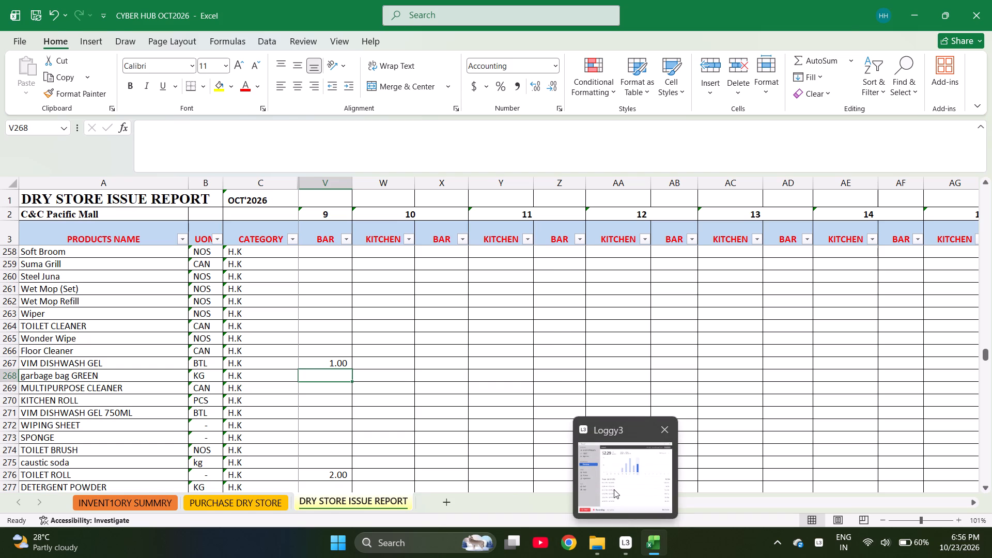
# Switch to Loggy3 and stop the current recording.
pyautogui.click(614, 489)
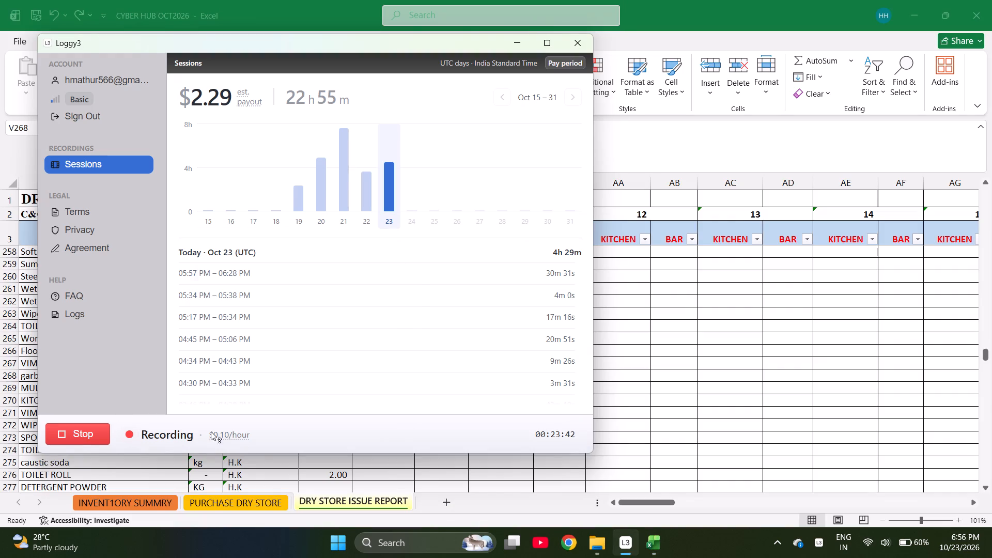
pyautogui.click(72, 434)
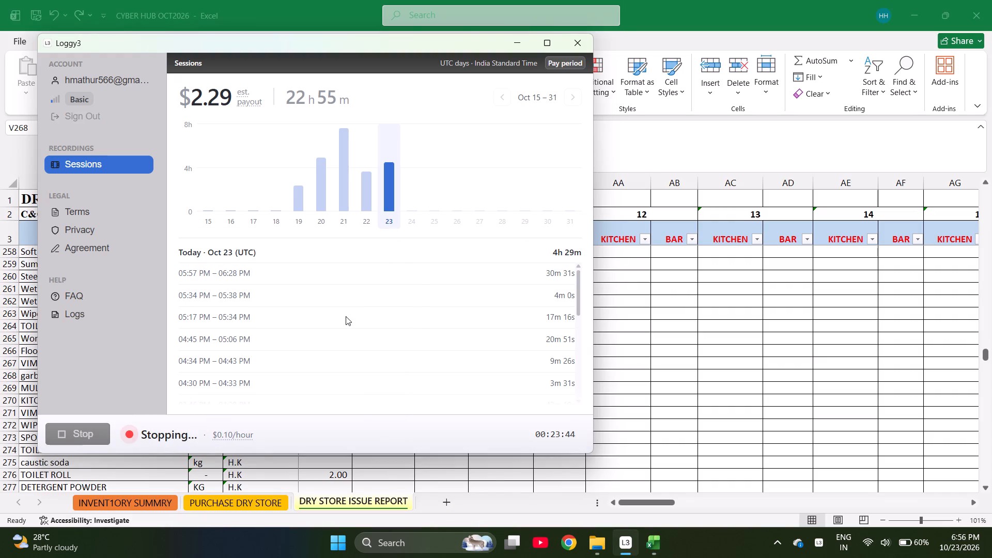
# Check today's entries in the Loggy3 sessions list and reload the window.
pyautogui.scroll(6, 352, 280)
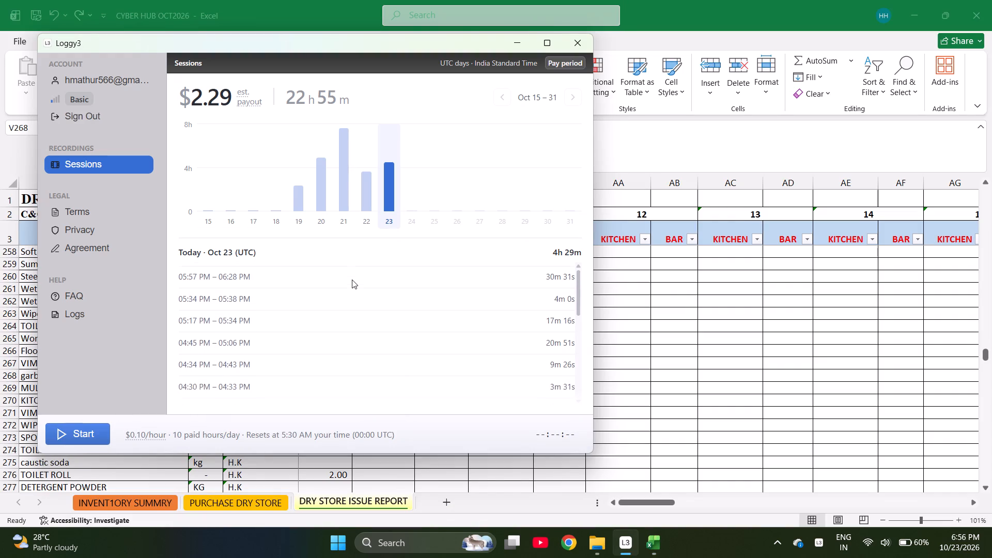
pyautogui.scroll(17, 352, 280)
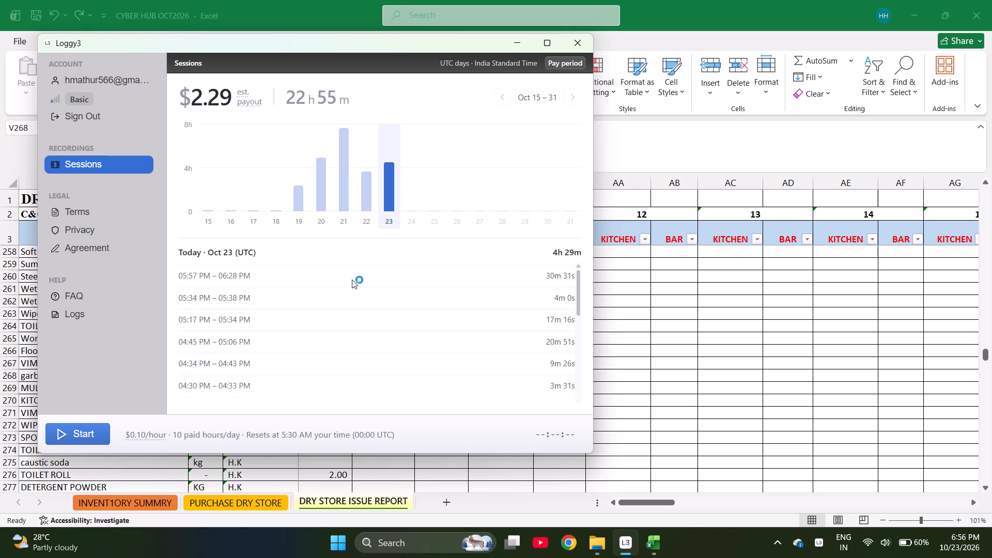
pyautogui.scroll(3, 352, 280)
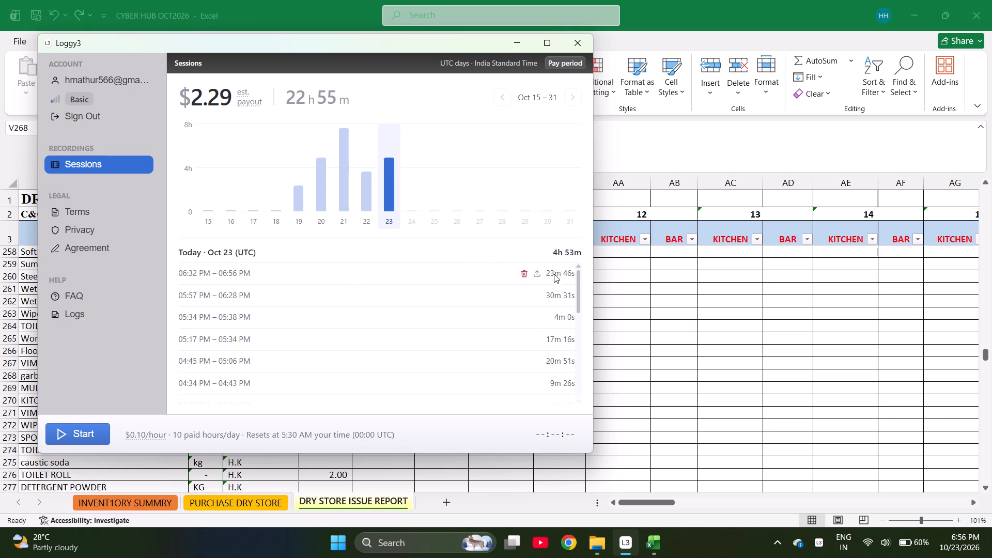
pyautogui.scroll(10, 338, 266)
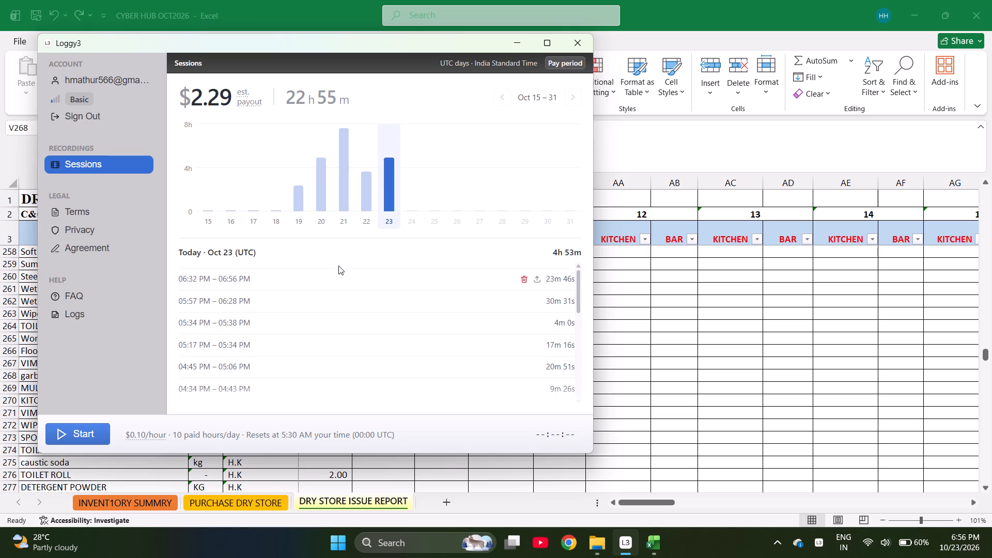
pyautogui.press('F5')
pyautogui.press('F5')
pyautogui.press('F5')
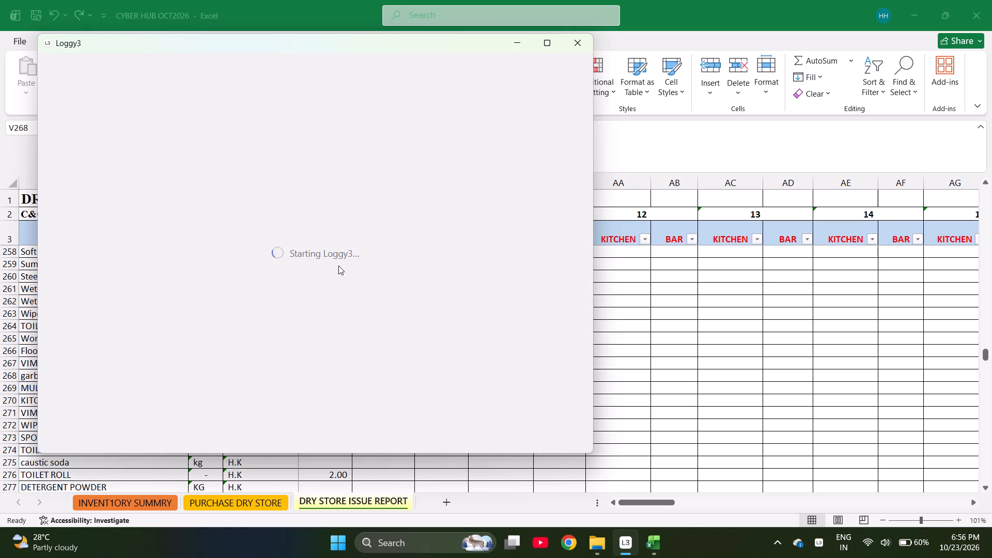
# Show the hidden system tray icons.
pyautogui.click(779, 538)
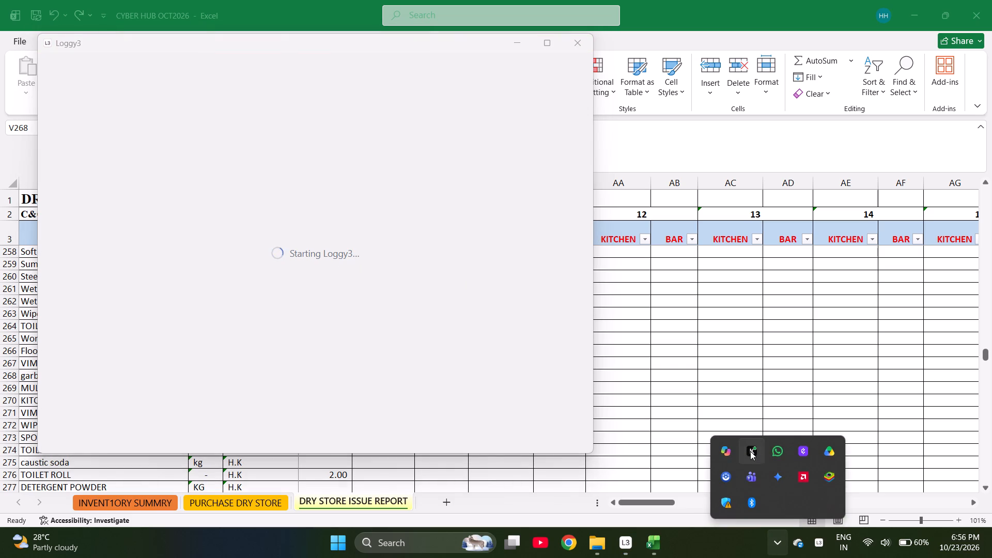